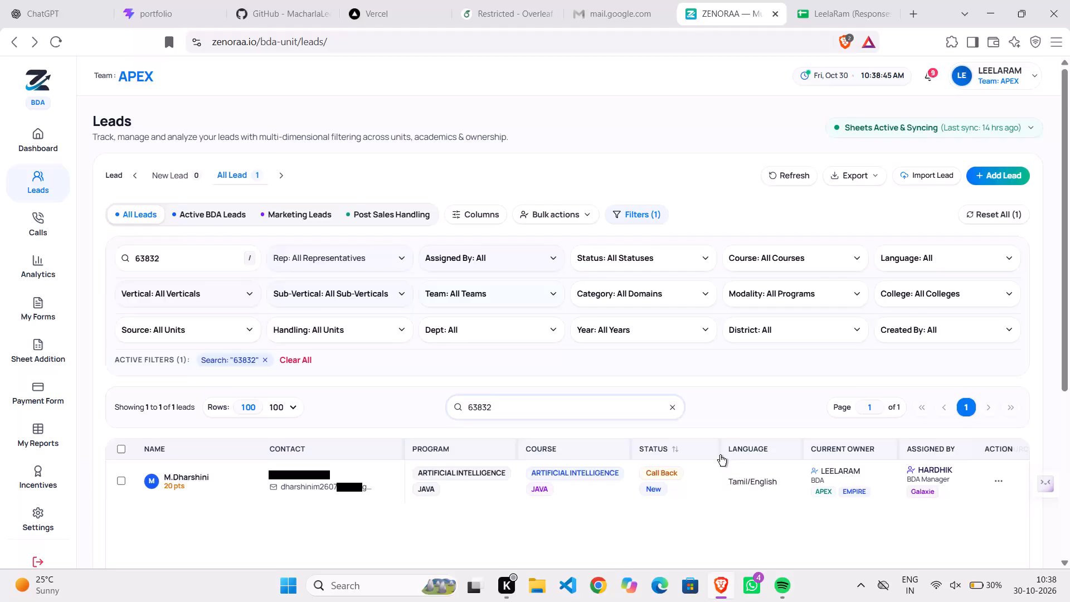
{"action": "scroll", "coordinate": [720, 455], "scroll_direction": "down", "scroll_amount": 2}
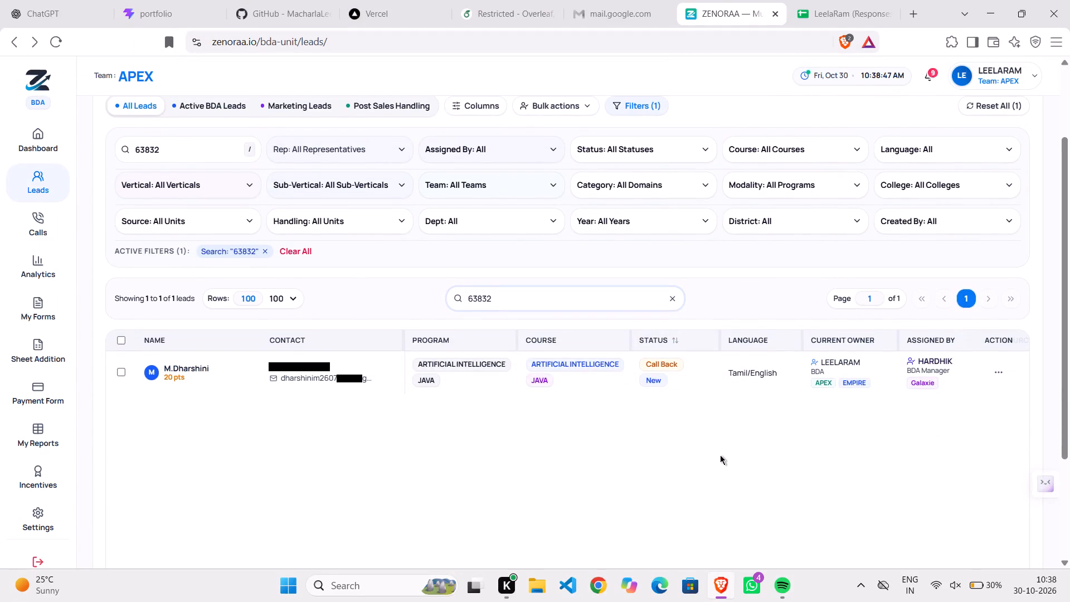
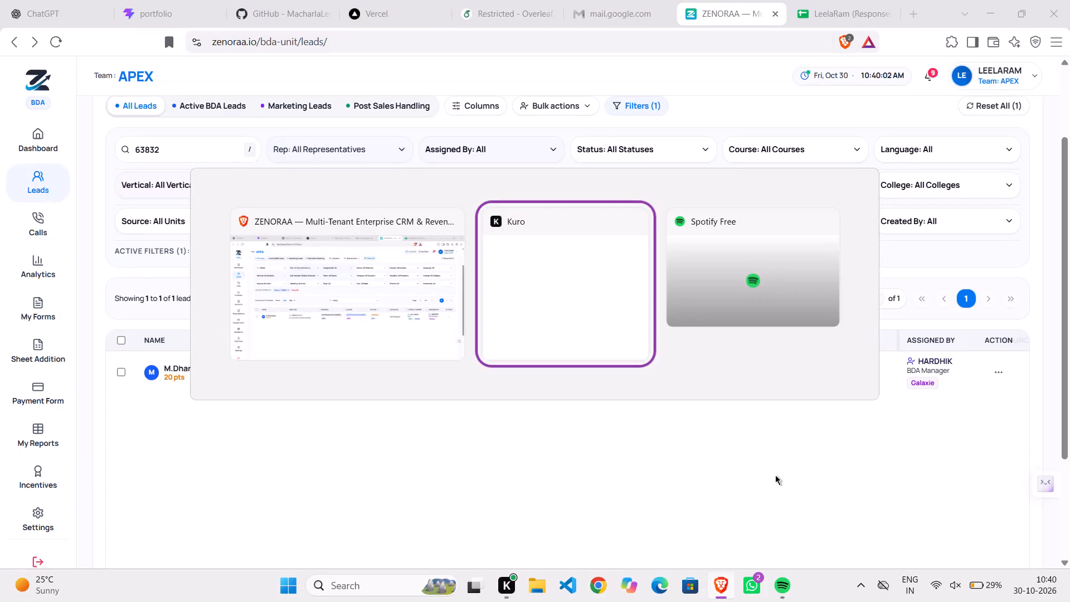
Switch to Chrome with the techvedhu.com work profile of the BDA manager and open the ZENORAA leads page.
{"action": "key", "text": "alt+Tab"}
{"action": "key", "text": "alt+Tab"}
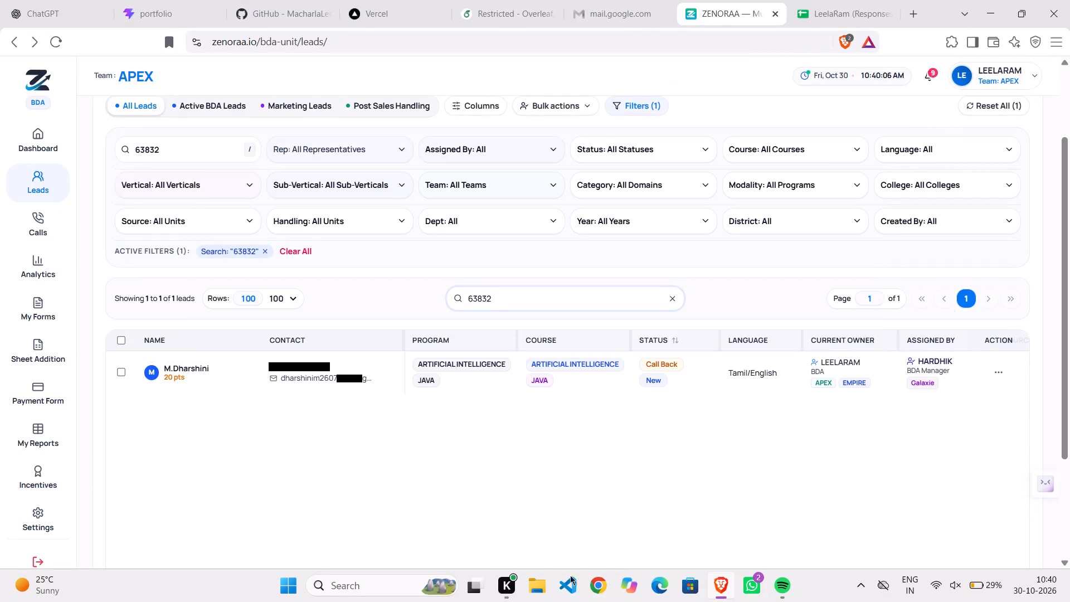
{"action": "left_click", "coordinate": [595, 590]}
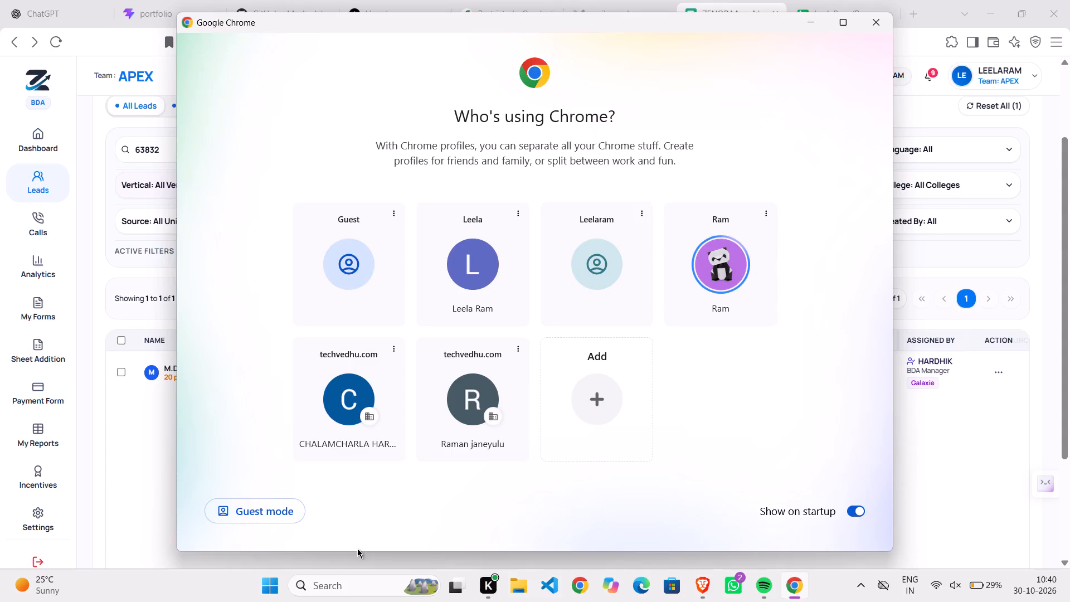
{"action": "left_click", "coordinate": [342, 409]}
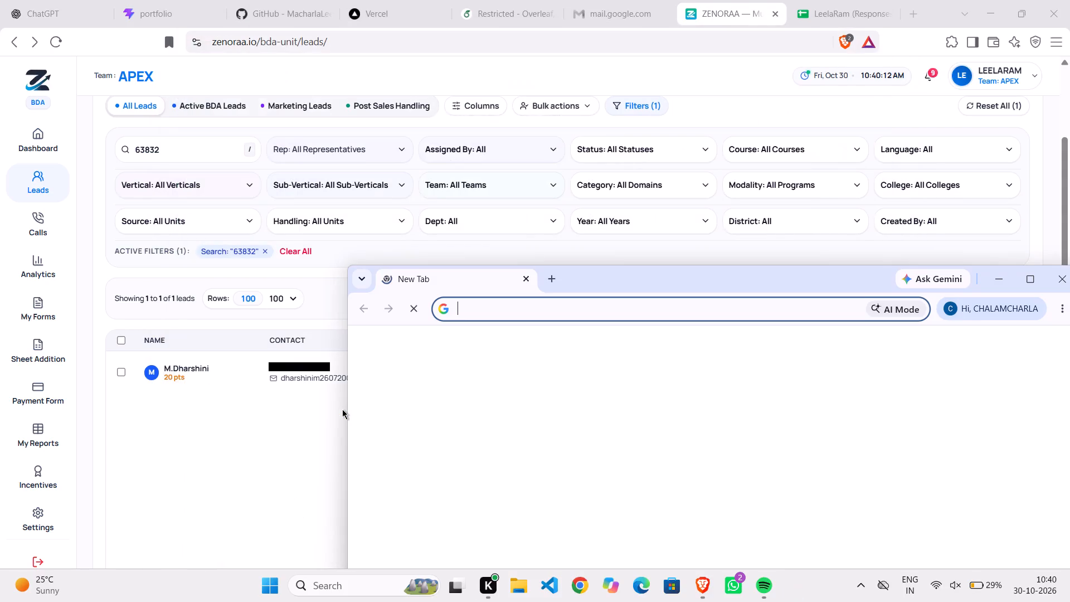
{"action": "left_click", "coordinate": [1033, 280]}
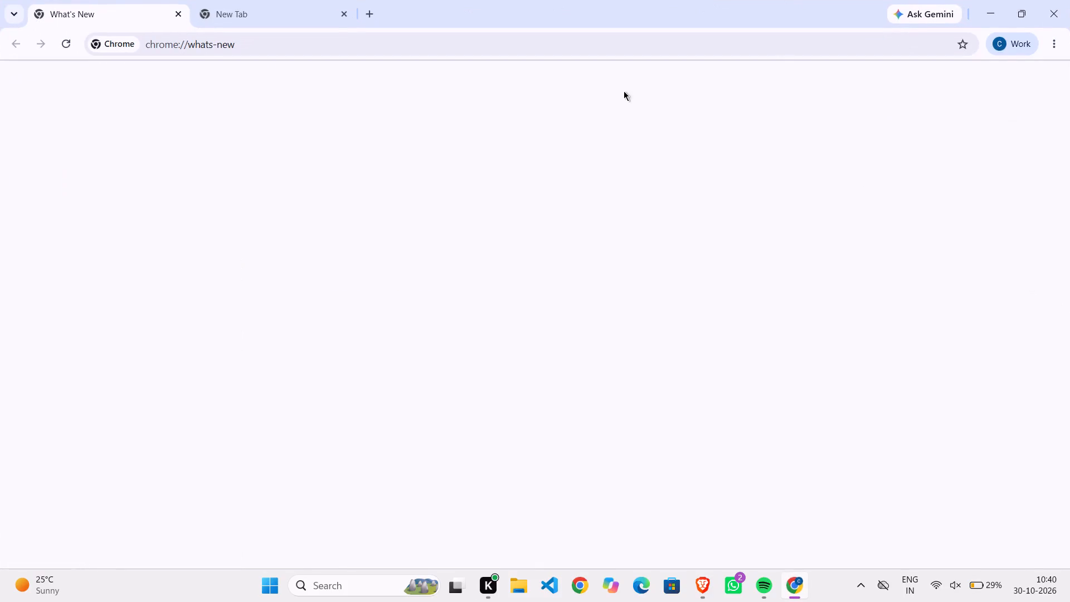
{"action": "left_click", "coordinate": [265, 12]}
{"action": "left_click", "coordinate": [173, 9]}
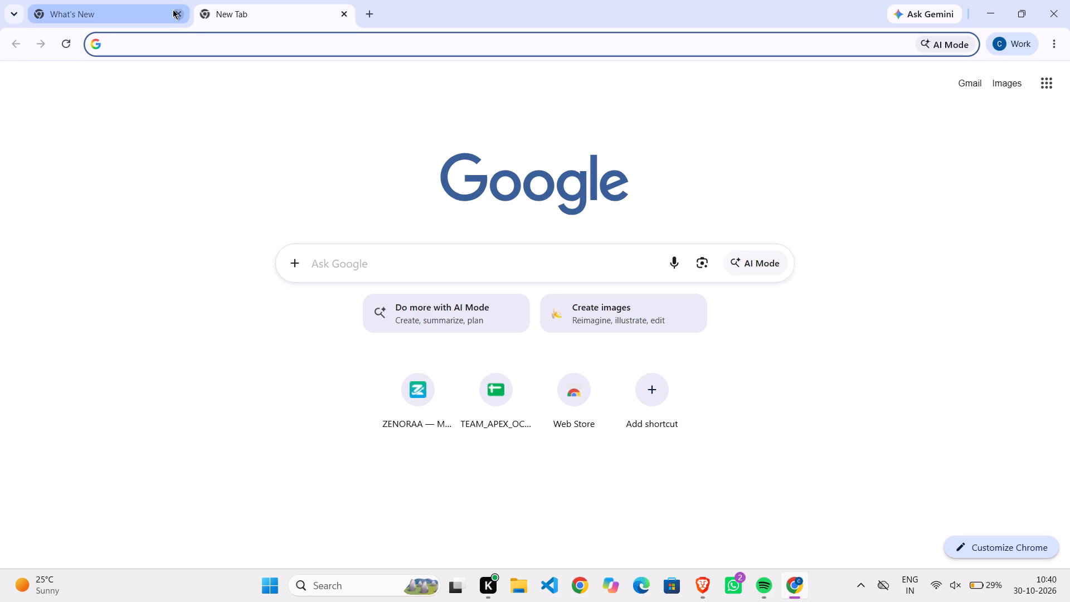
{"action": "left_click", "coordinate": [424, 389]}
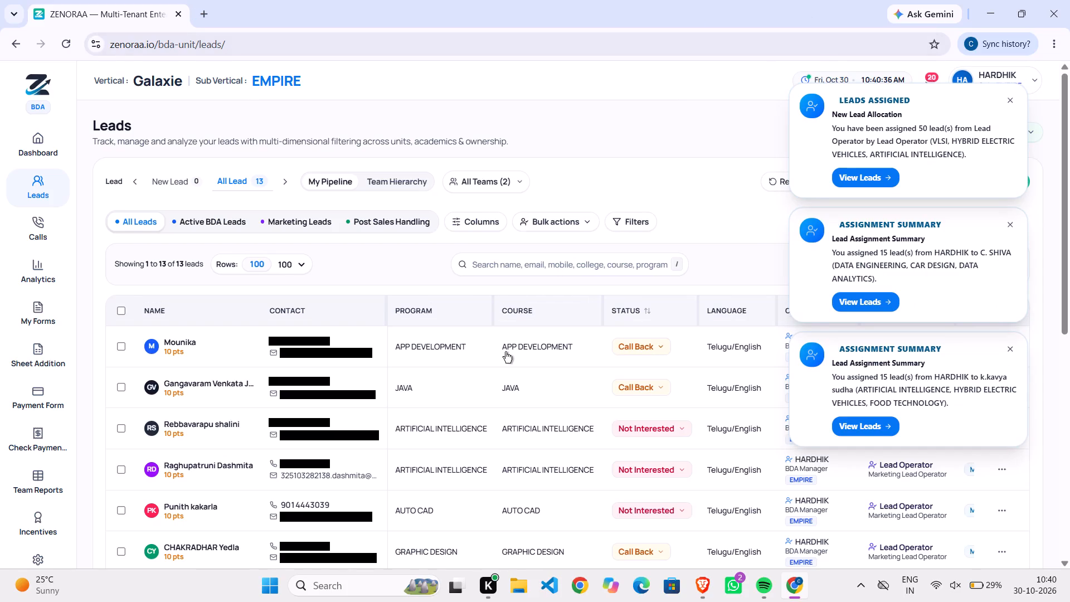
Check the manager's New Lead list and reload the Leads page.
{"action": "scroll", "coordinate": [201, 358], "scroll_direction": "right", "scroll_amount": 1}
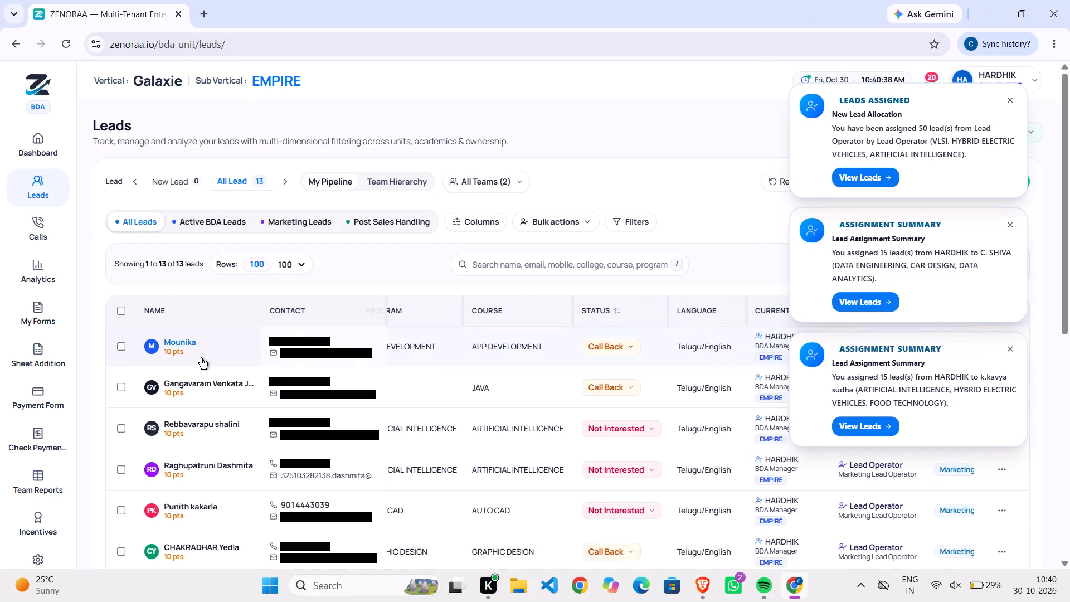
{"action": "scroll", "coordinate": [201, 358], "scroll_direction": "right", "scroll_amount": 1}
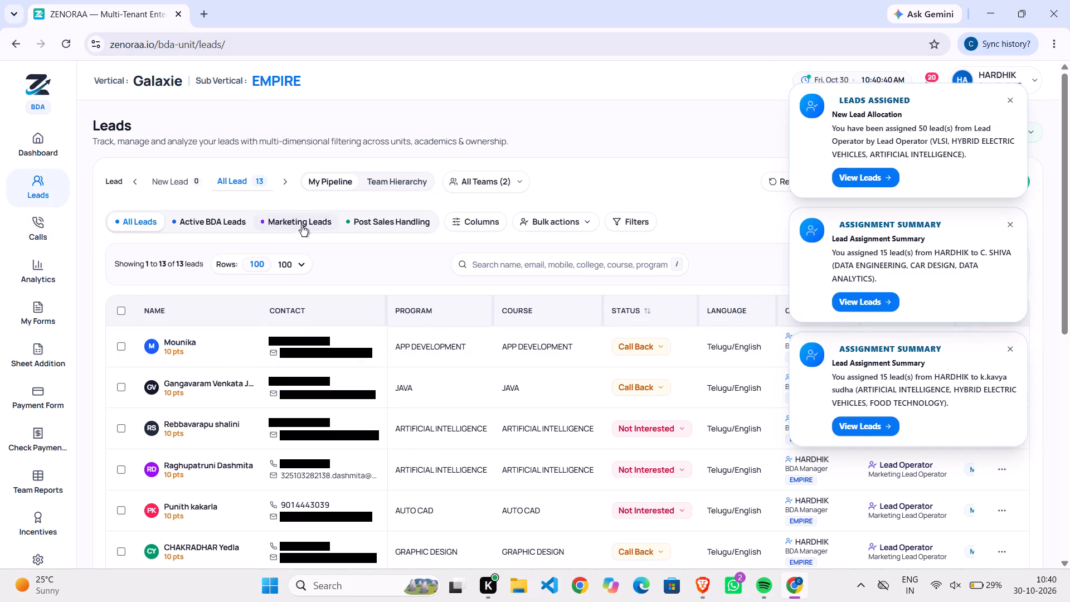
{"action": "left_click", "coordinate": [172, 182]}
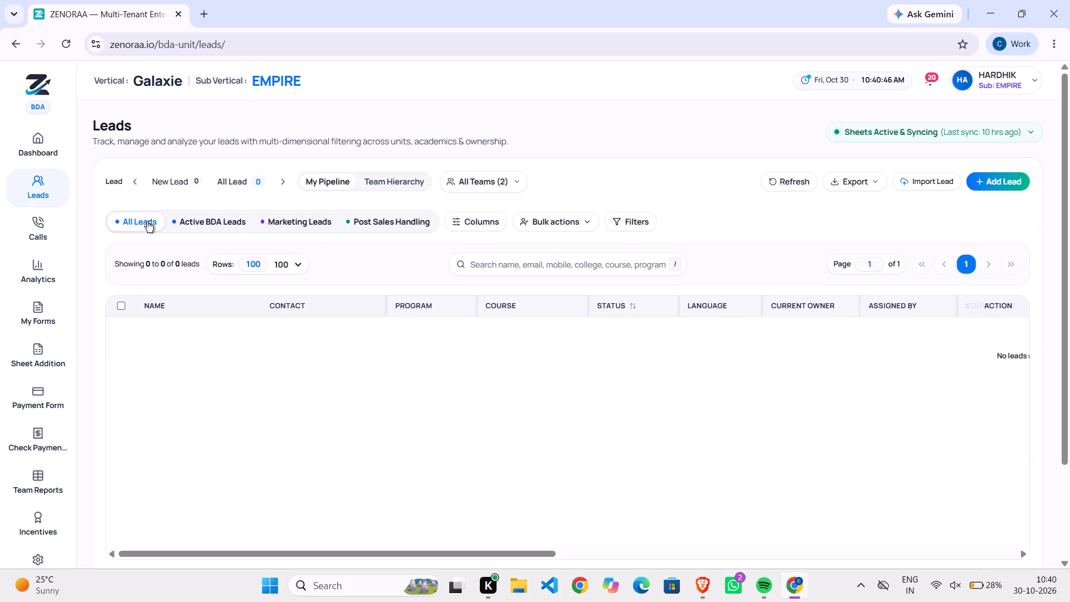
{"action": "key", "text": "ctrl+r"}
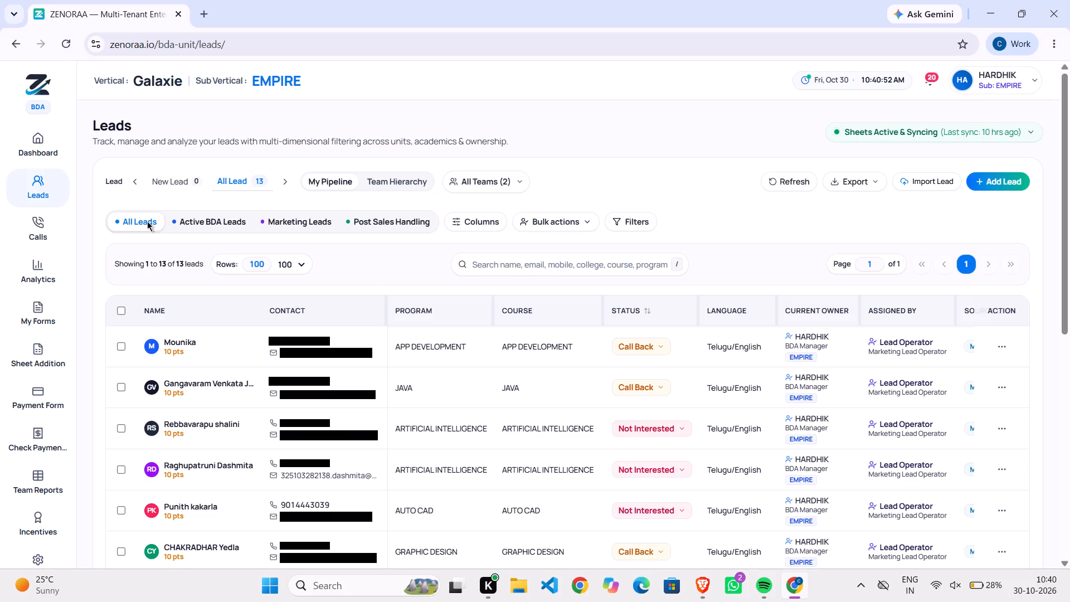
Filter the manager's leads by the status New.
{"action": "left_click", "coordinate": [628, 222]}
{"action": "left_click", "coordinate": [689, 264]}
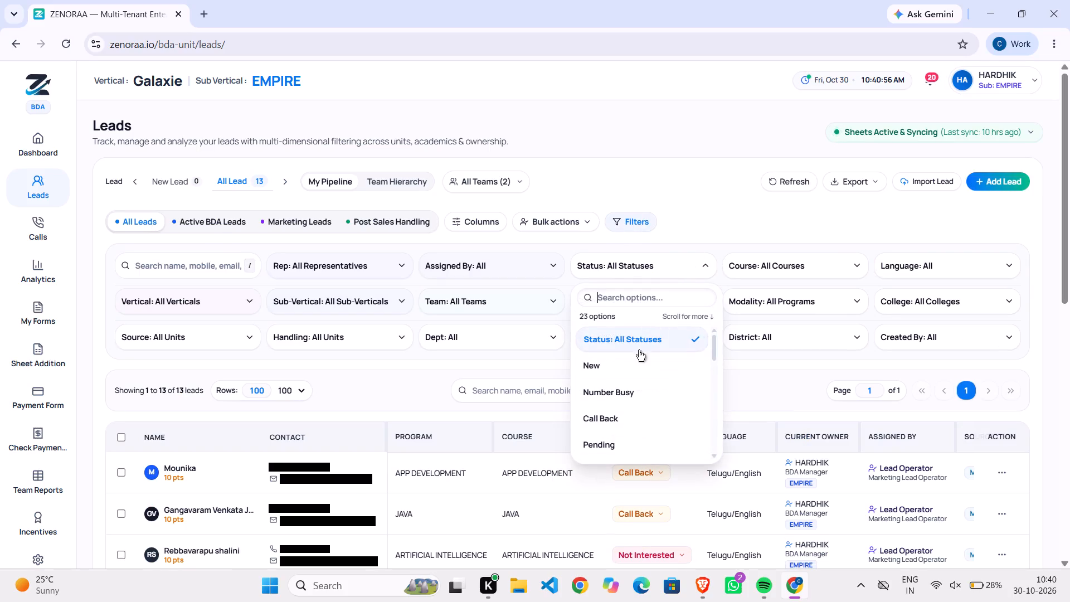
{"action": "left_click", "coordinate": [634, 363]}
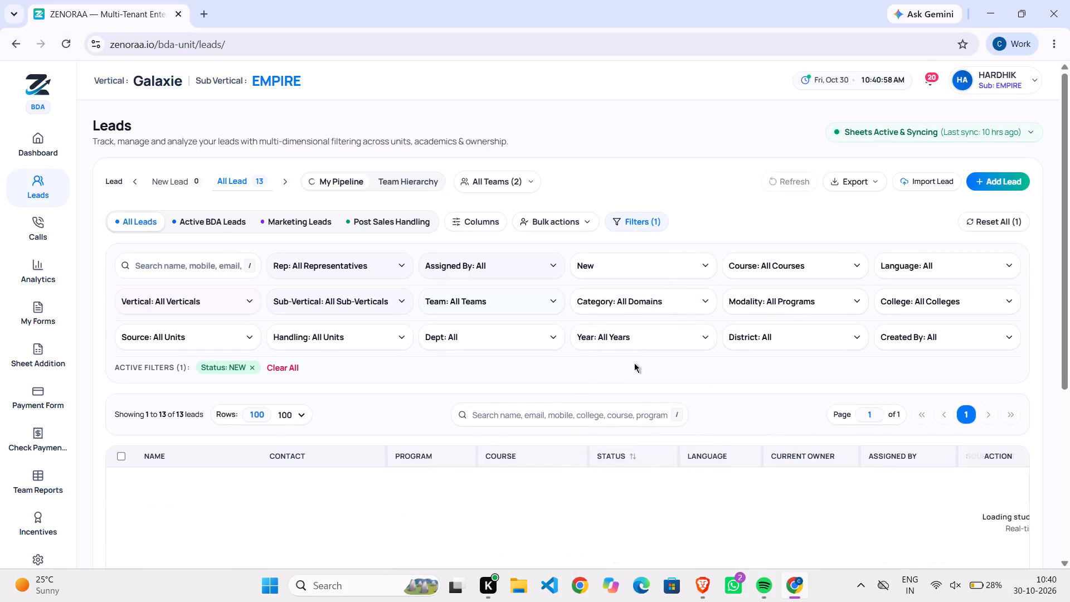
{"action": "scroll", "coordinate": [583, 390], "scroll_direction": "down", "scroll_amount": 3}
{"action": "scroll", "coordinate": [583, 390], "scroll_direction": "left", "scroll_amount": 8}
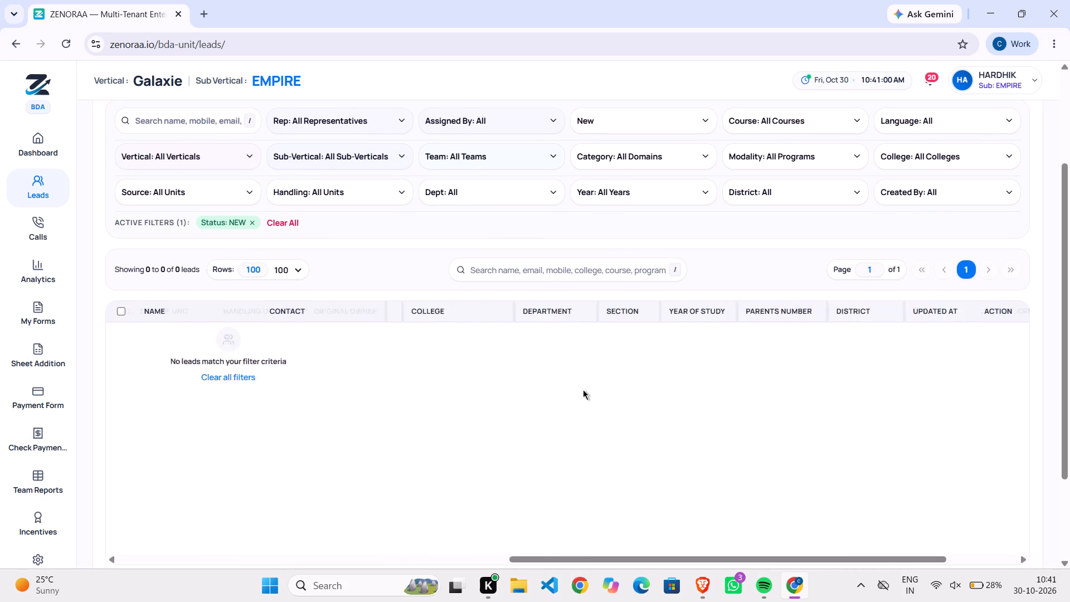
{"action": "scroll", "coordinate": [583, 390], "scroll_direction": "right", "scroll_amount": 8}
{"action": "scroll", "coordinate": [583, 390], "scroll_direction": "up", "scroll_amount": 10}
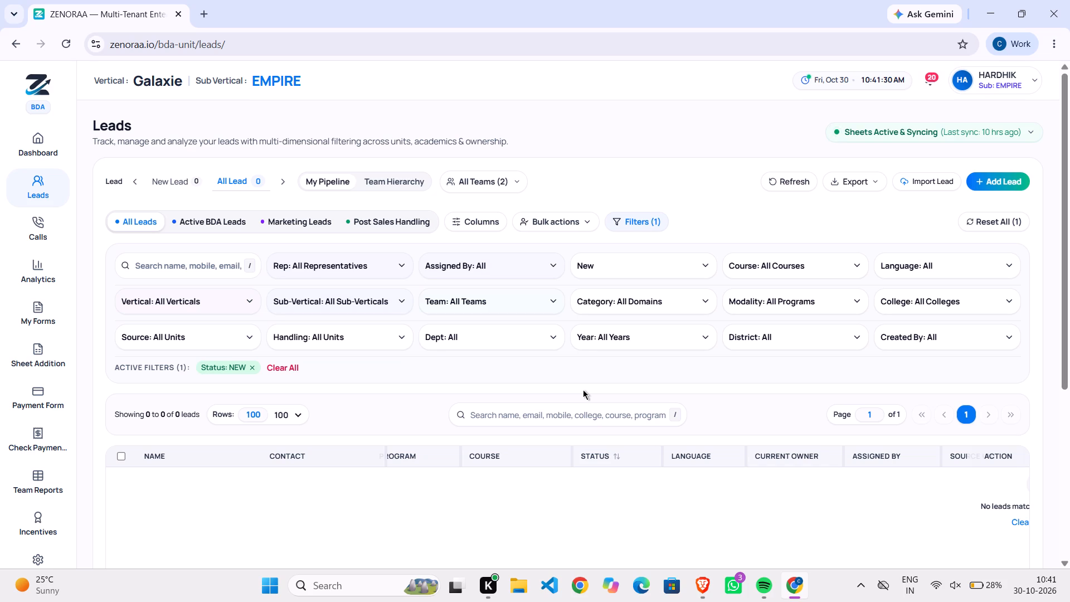
Clear all lead filters and look through the full list of leads.
{"action": "left_click", "coordinate": [294, 366]}
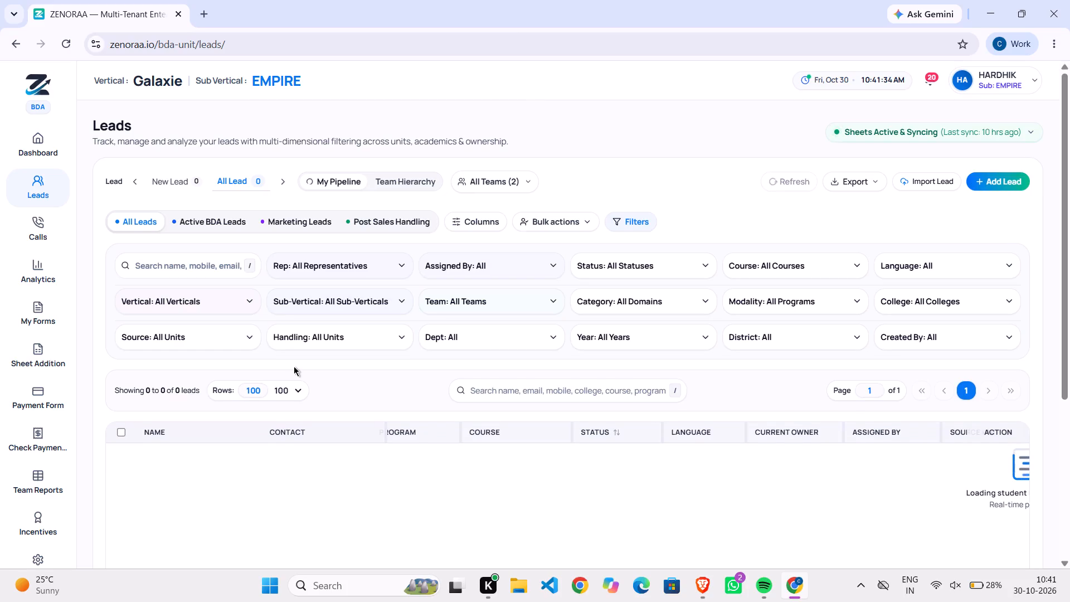
{"action": "scroll", "coordinate": [309, 370], "scroll_direction": "down", "scroll_amount": 2}
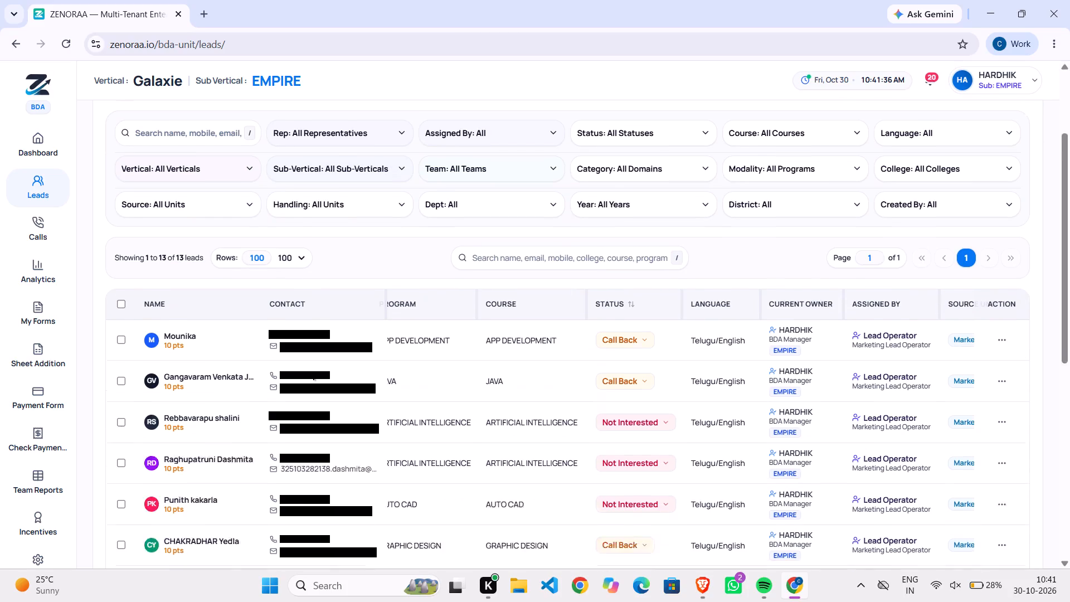
{"action": "scroll", "coordinate": [309, 370], "scroll_direction": "down", "scroll_amount": 8}
{"action": "scroll", "coordinate": [309, 370], "scroll_direction": "up", "scroll_amount": 7}
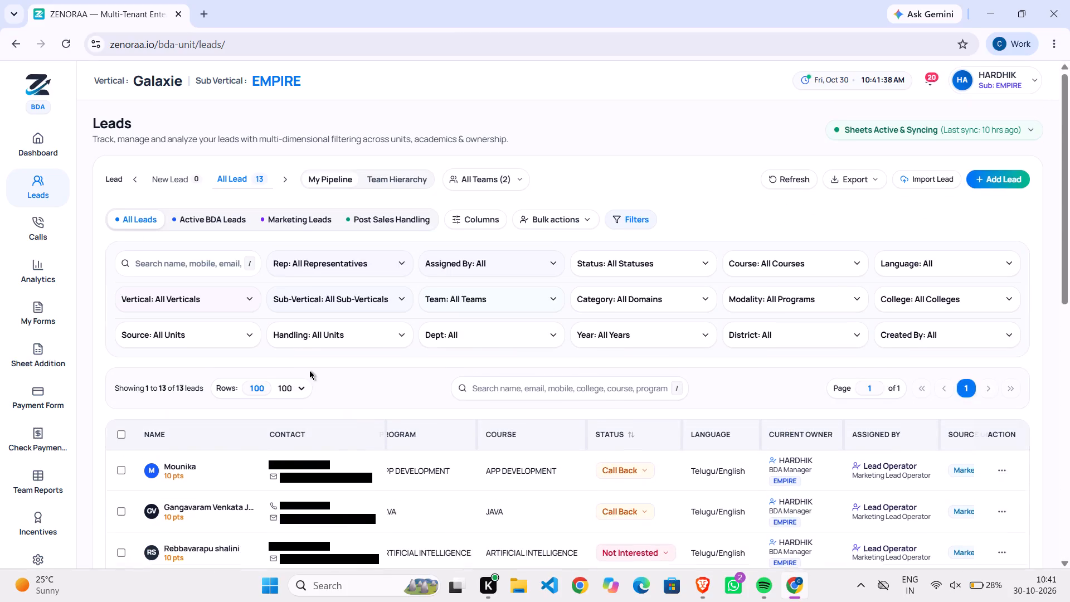
Open the latest notification, read the recent lead assignment notifications and close the list.
{"action": "left_click", "coordinate": [932, 78]}
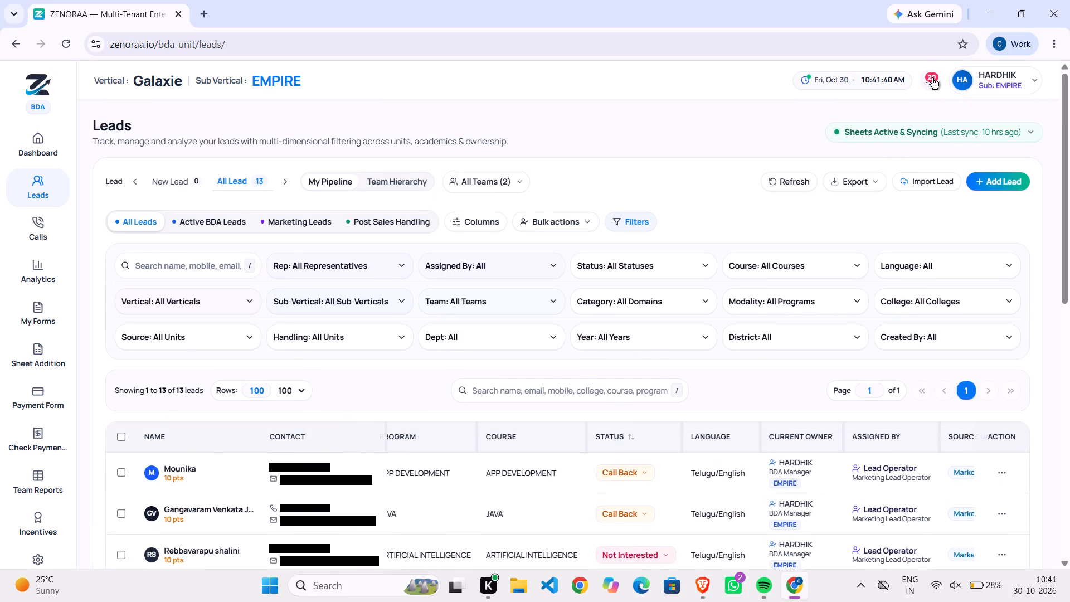
{"action": "left_click", "coordinate": [799, 198]}
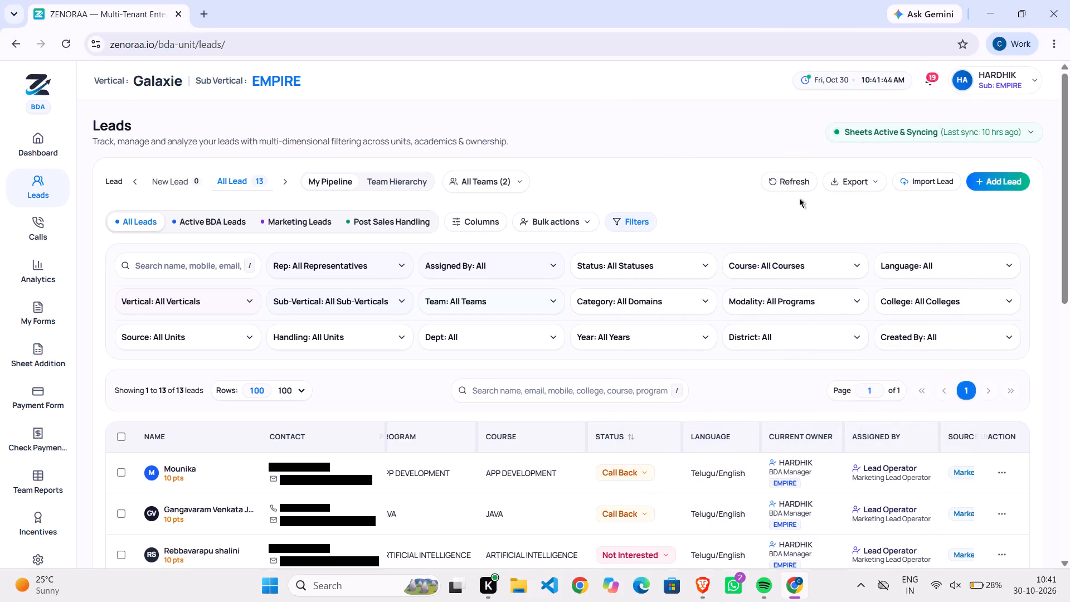
{"action": "left_click", "coordinate": [930, 82]}
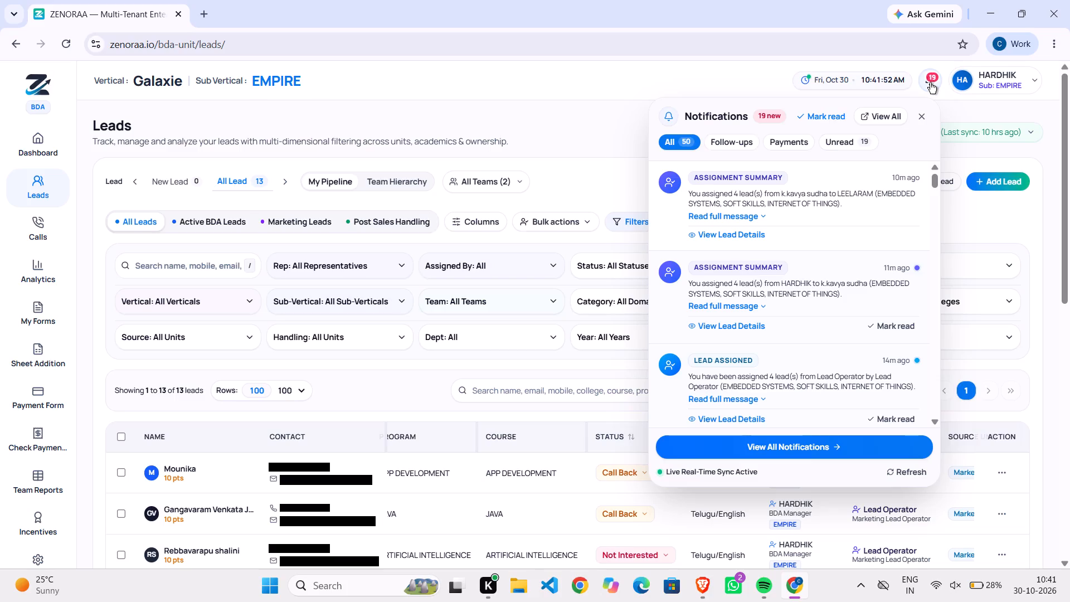
{"action": "scroll", "coordinate": [810, 215], "scroll_direction": "up", "scroll_amount": 2}
{"action": "left_click", "coordinate": [918, 114]}
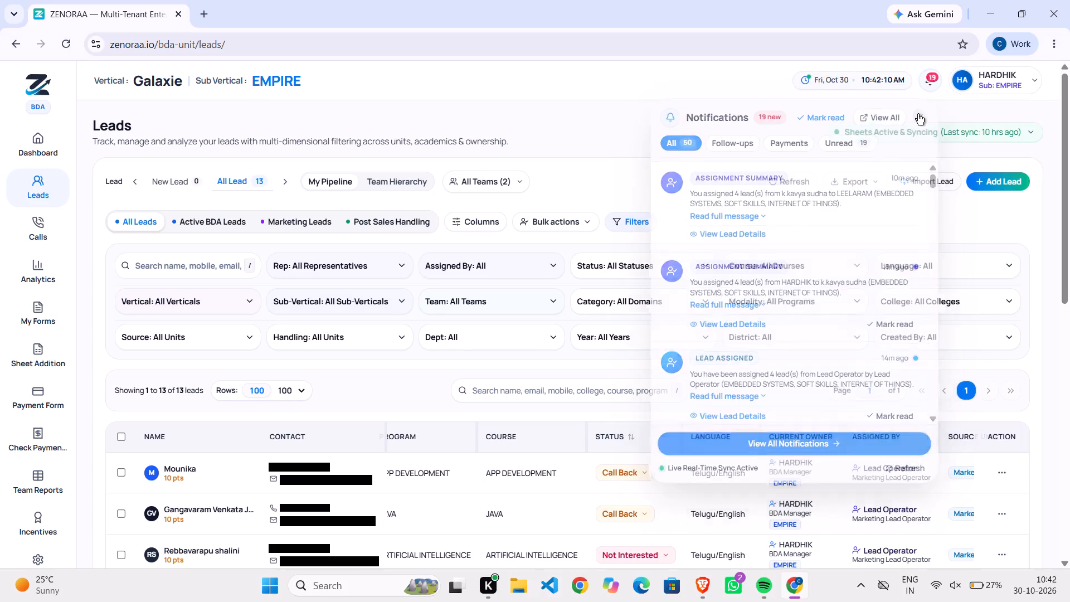
Look through all leads in the manager's pipeline, including their statuses, owners and assigners.
{"action": "scroll", "coordinate": [397, 511], "scroll_direction": "down", "scroll_amount": 6}
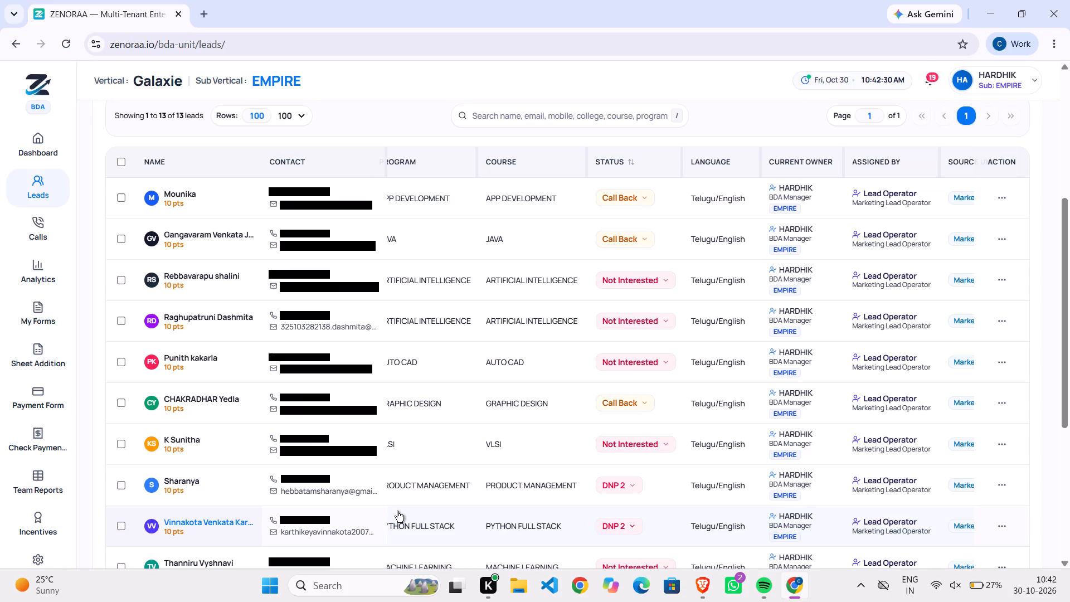
{"action": "scroll", "coordinate": [397, 511], "scroll_direction": "down", "scroll_amount": 5}
{"action": "scroll", "coordinate": [397, 511], "scroll_direction": "up", "scroll_amount": 4}
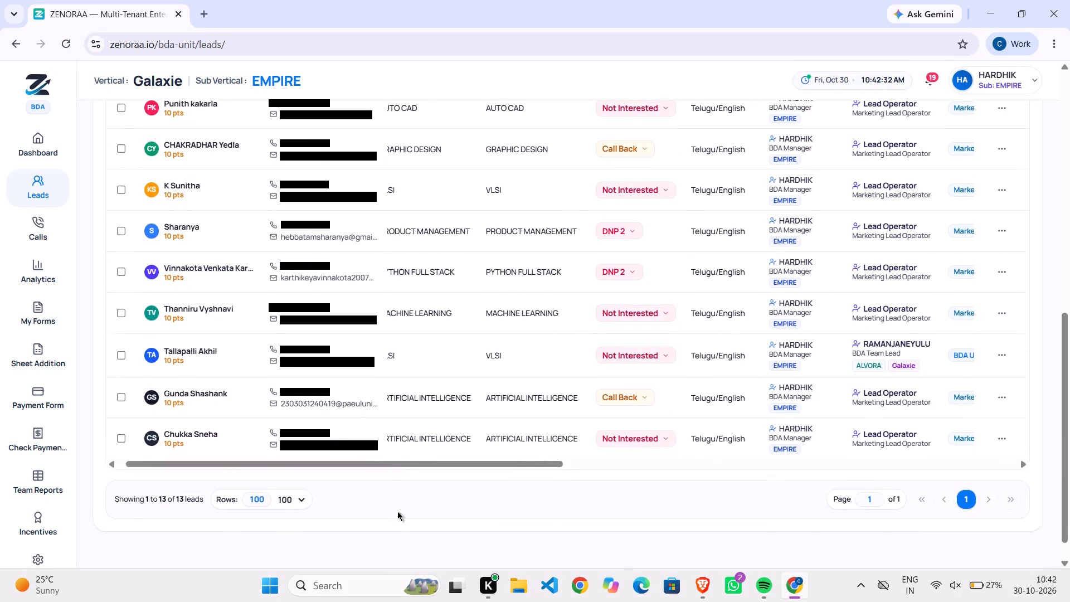
{"action": "scroll", "coordinate": [397, 511], "scroll_direction": "up", "scroll_amount": 2}
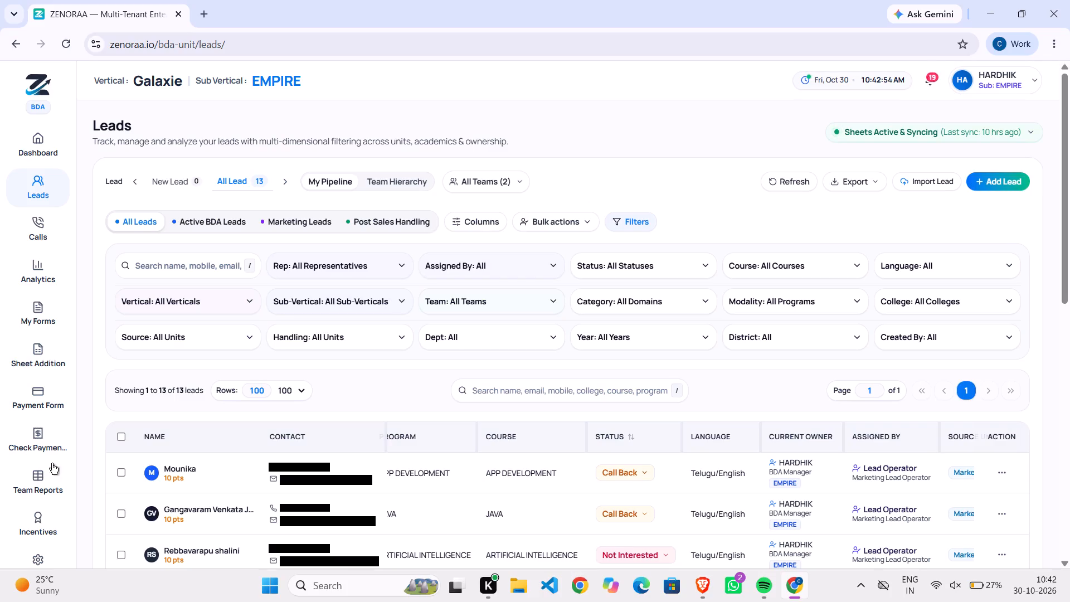
Open the team management settings and review the active team members and their reporting chains.
{"action": "scroll", "coordinate": [11, 476], "scroll_direction": "down", "scroll_amount": 4}
{"action": "left_click", "coordinate": [42, 485]}
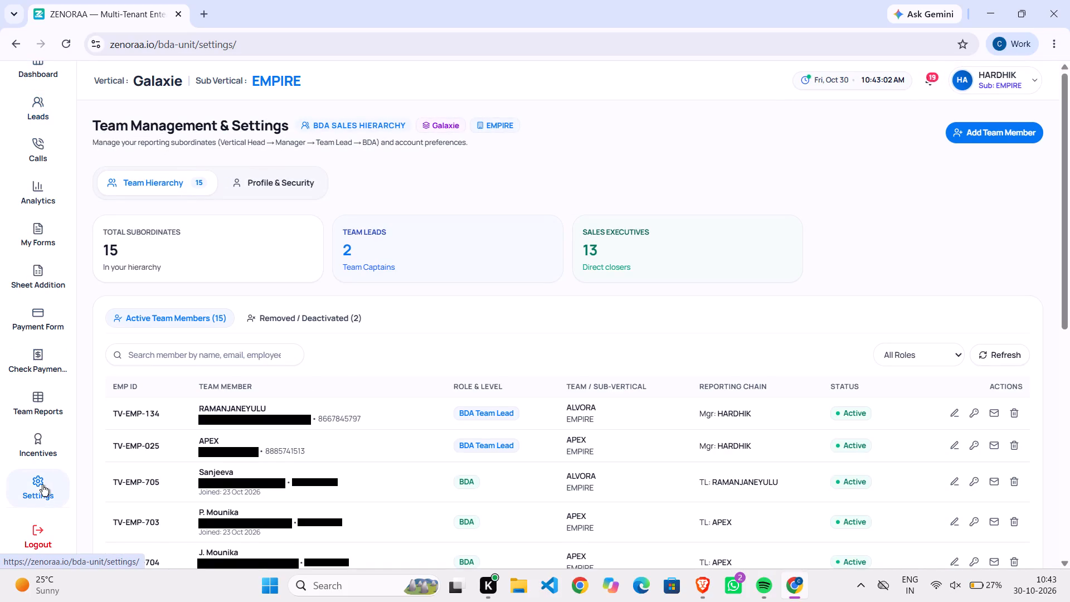
{"action": "scroll", "coordinate": [349, 384], "scroll_direction": "down", "scroll_amount": 11}
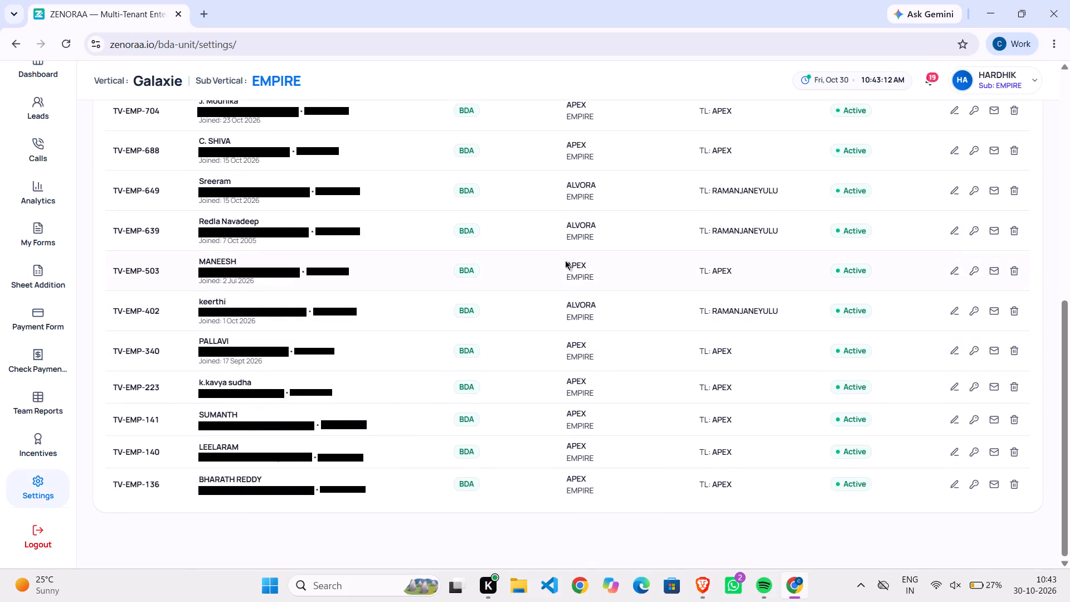
{"action": "scroll", "coordinate": [563, 275], "scroll_direction": "left", "scroll_amount": 1}
{"action": "scroll", "coordinate": [563, 275], "scroll_direction": "up", "scroll_amount": 7}
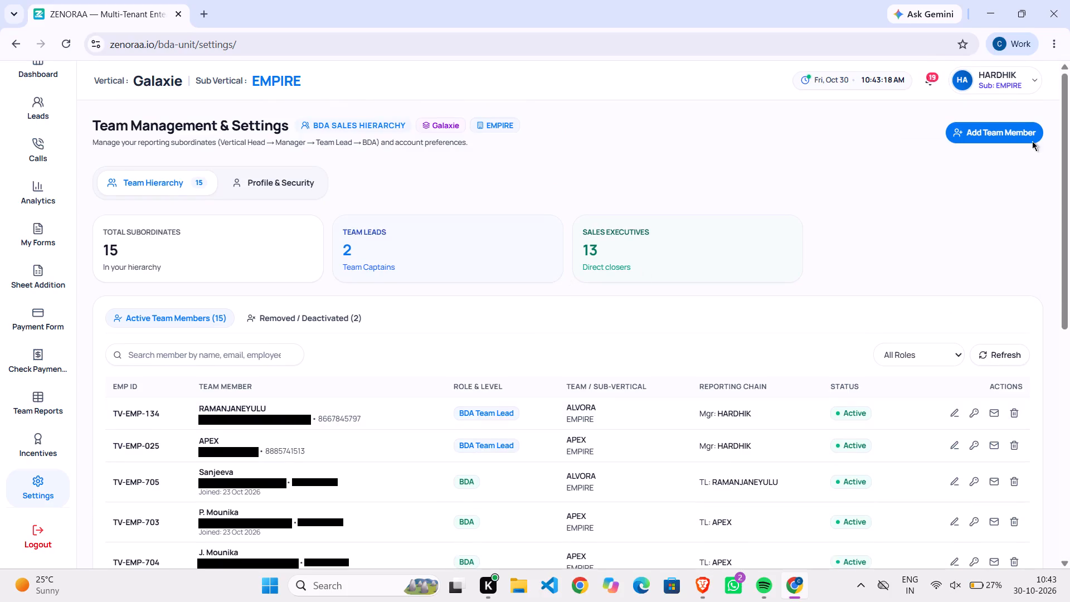
Check the reporting team lead choices for a new BDA in the Add Subordinate Team Member form, and close the form.
{"action": "left_click", "coordinate": [1010, 133]}
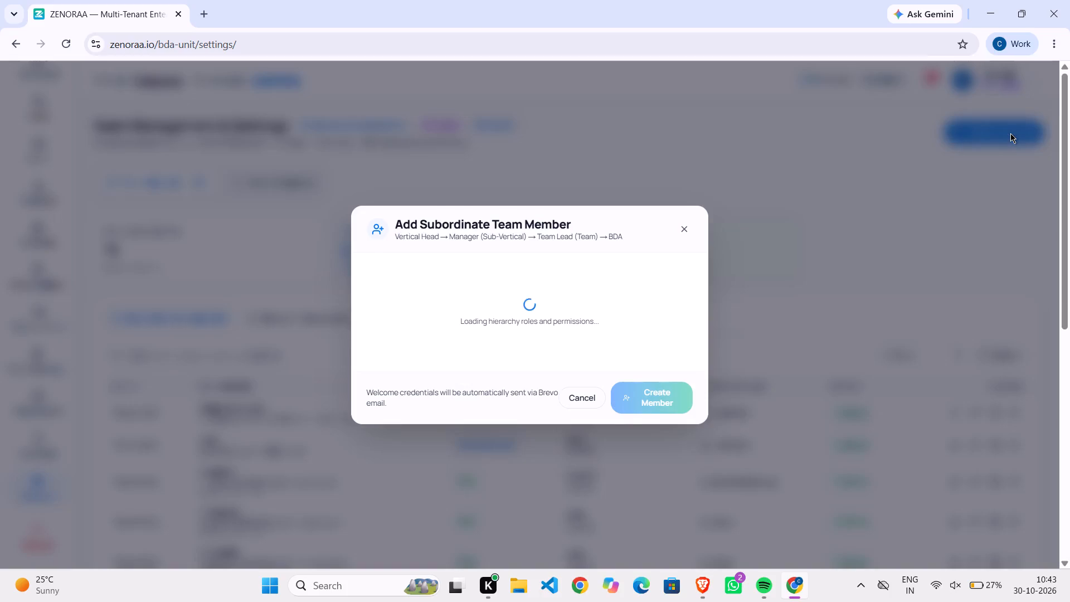
{"action": "left_click", "coordinate": [549, 224]}
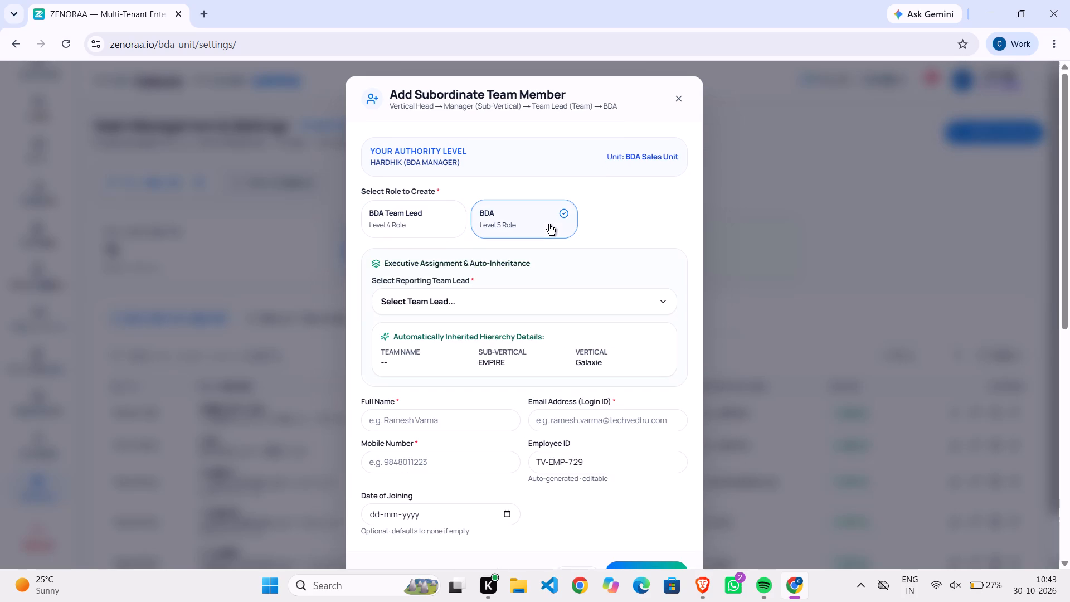
{"action": "left_click", "coordinate": [528, 309]}
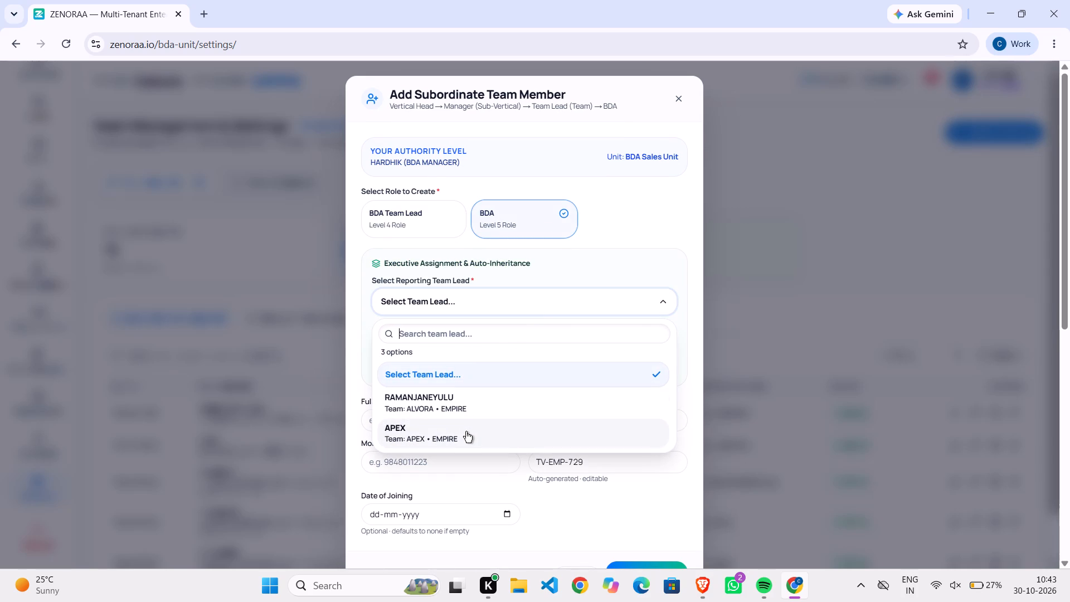
{"action": "left_click", "coordinate": [678, 100]}
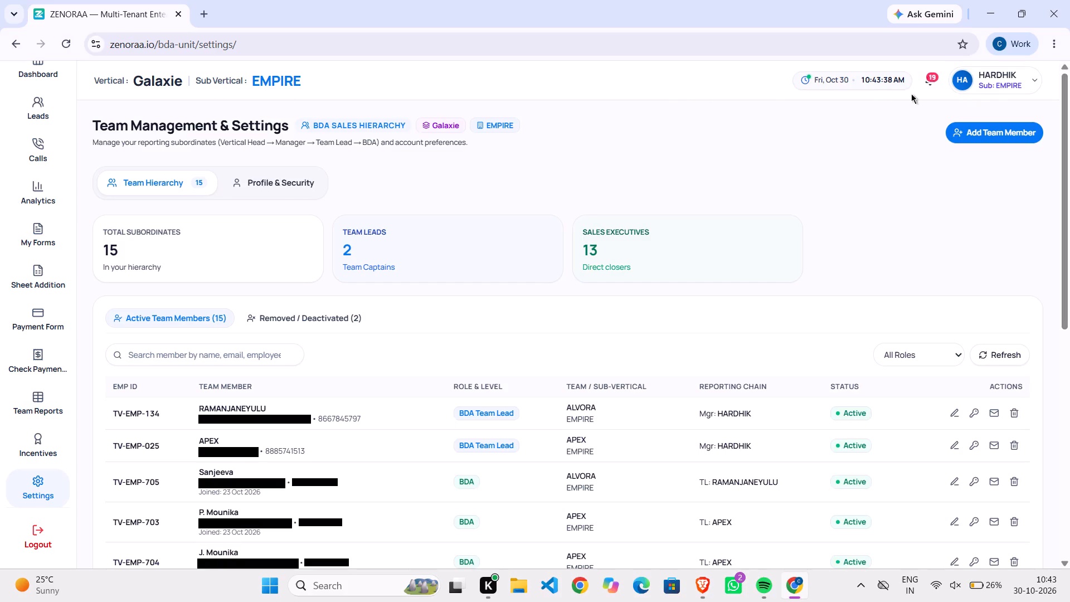
Start adding a subordinate team member with the BDA role, reporting to team lead APEX.
{"action": "left_click", "coordinate": [991, 134]}
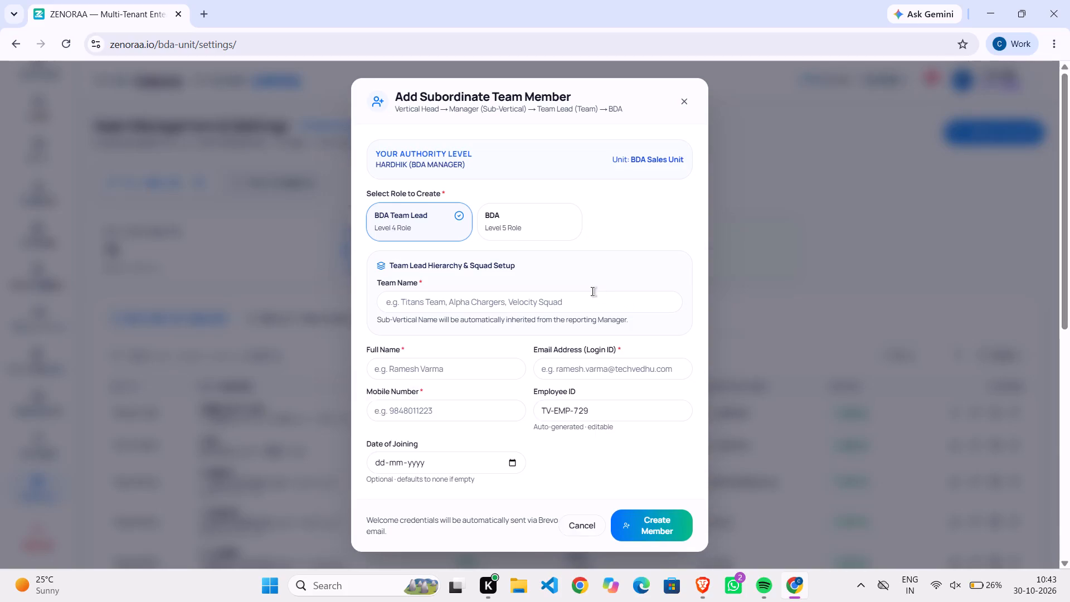
{"action": "left_click", "coordinate": [505, 231]}
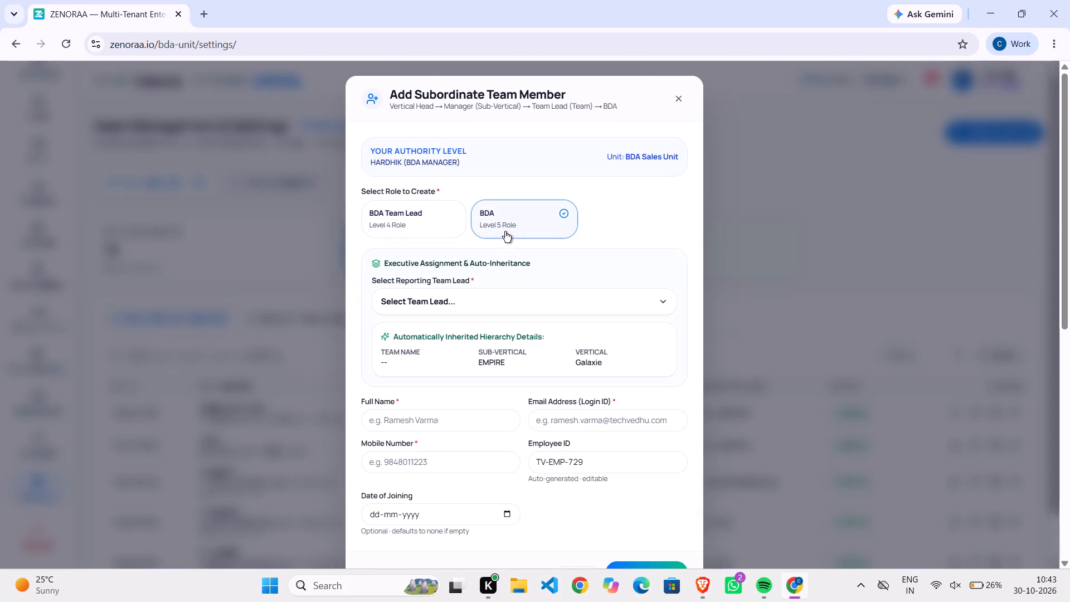
{"action": "left_click", "coordinate": [501, 296]}
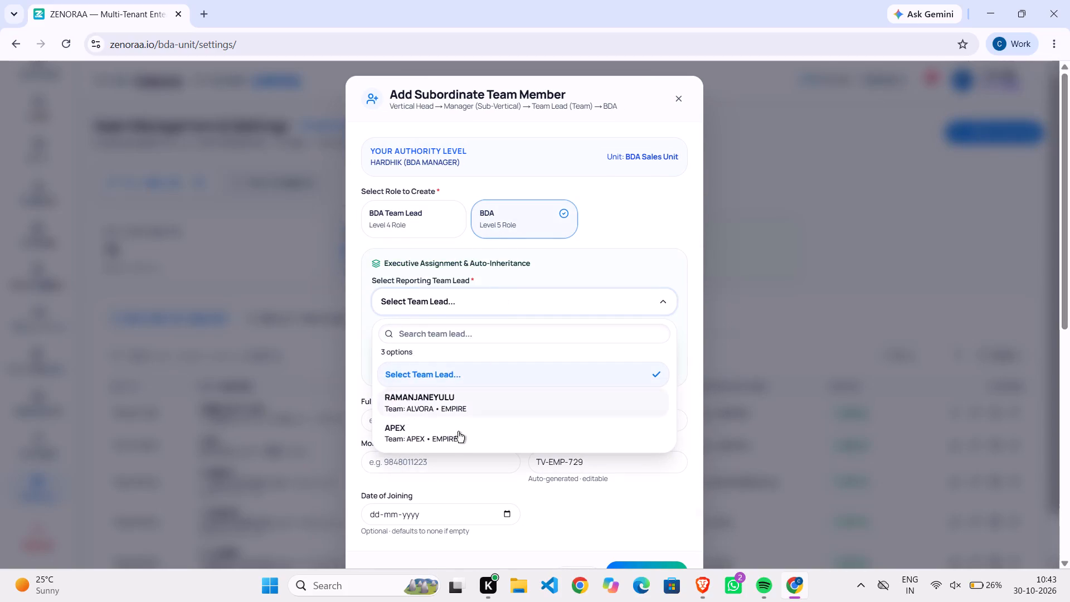
{"action": "left_click", "coordinate": [456, 435]}
Enter the new BDA's full name in the Add Subordinate Team Member form.
{"action": "left_click", "coordinate": [449, 421]}
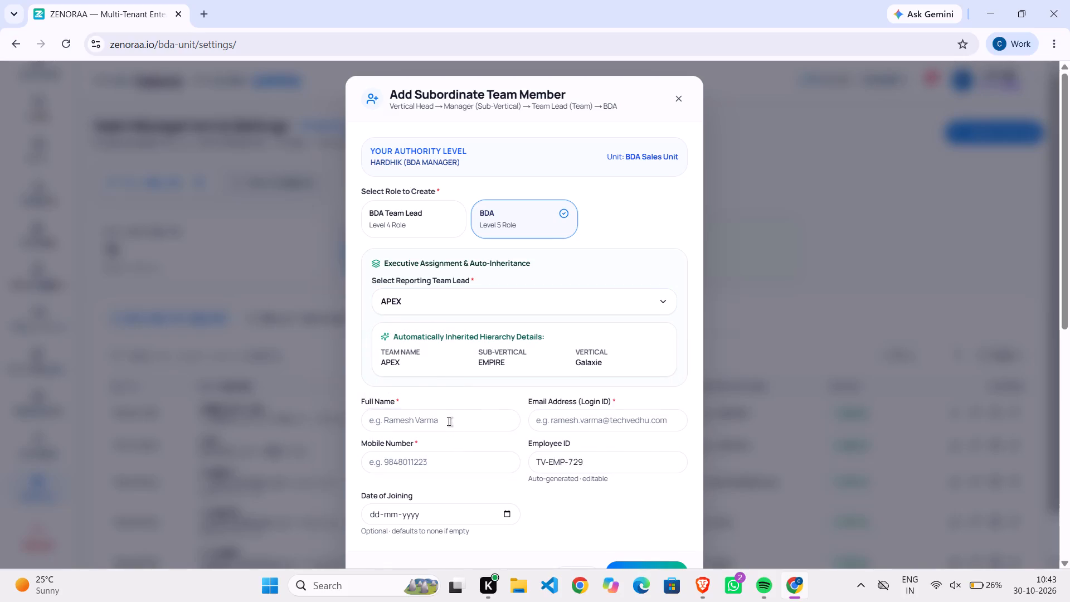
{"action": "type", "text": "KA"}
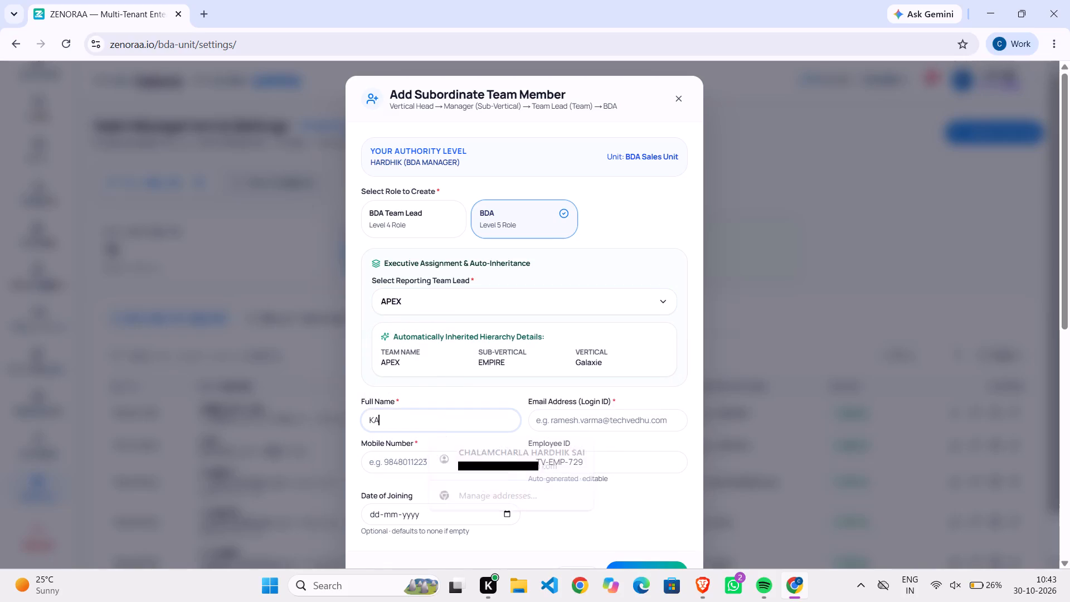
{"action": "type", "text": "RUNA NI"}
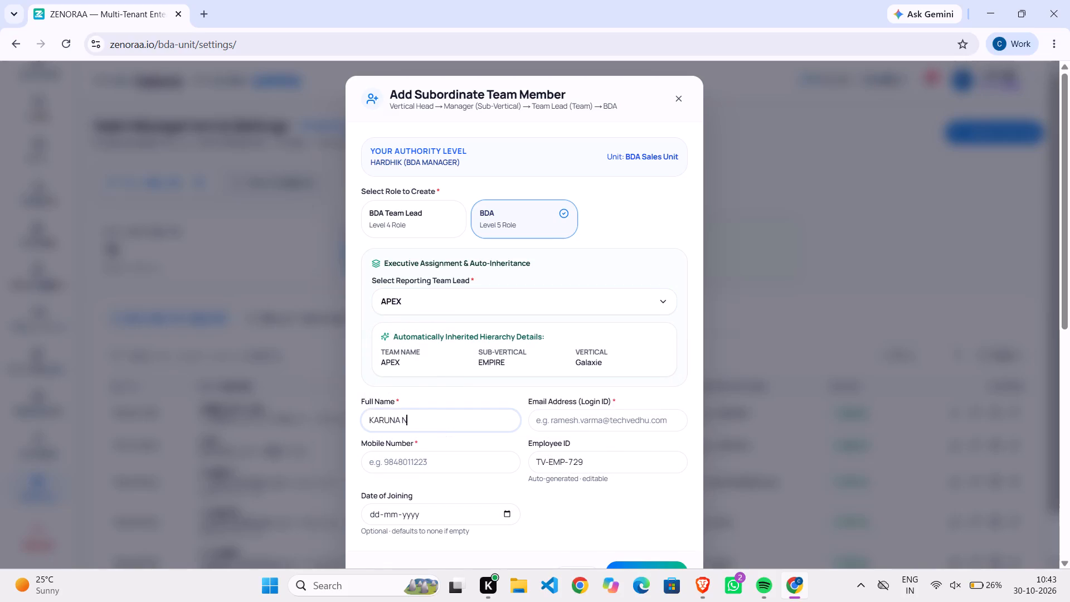
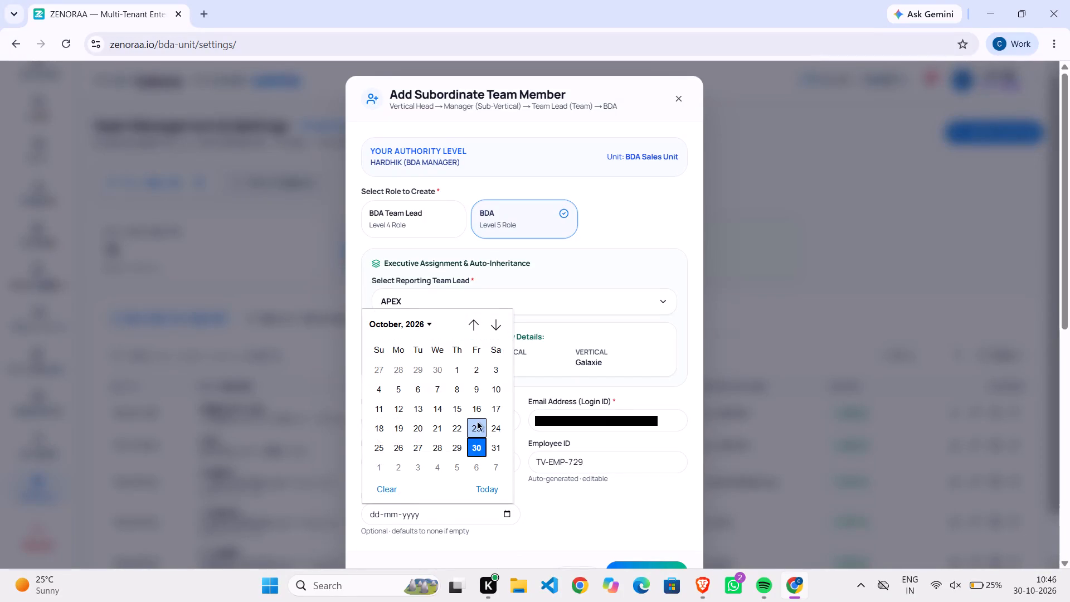
Set the new BDA's date of joining to 23-10-2026 and submit the form to create the team member.
{"action": "left_click", "coordinate": [476, 428]}
{"action": "left_click", "coordinate": [476, 429]}
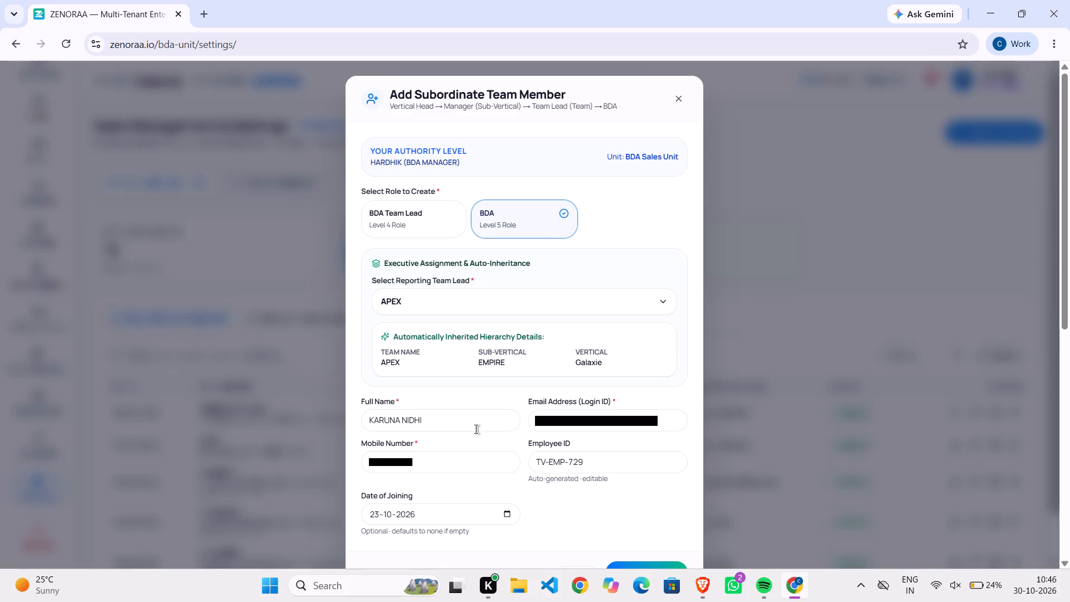
{"action": "scroll", "coordinate": [476, 429], "scroll_direction": "down", "scroll_amount": 3}
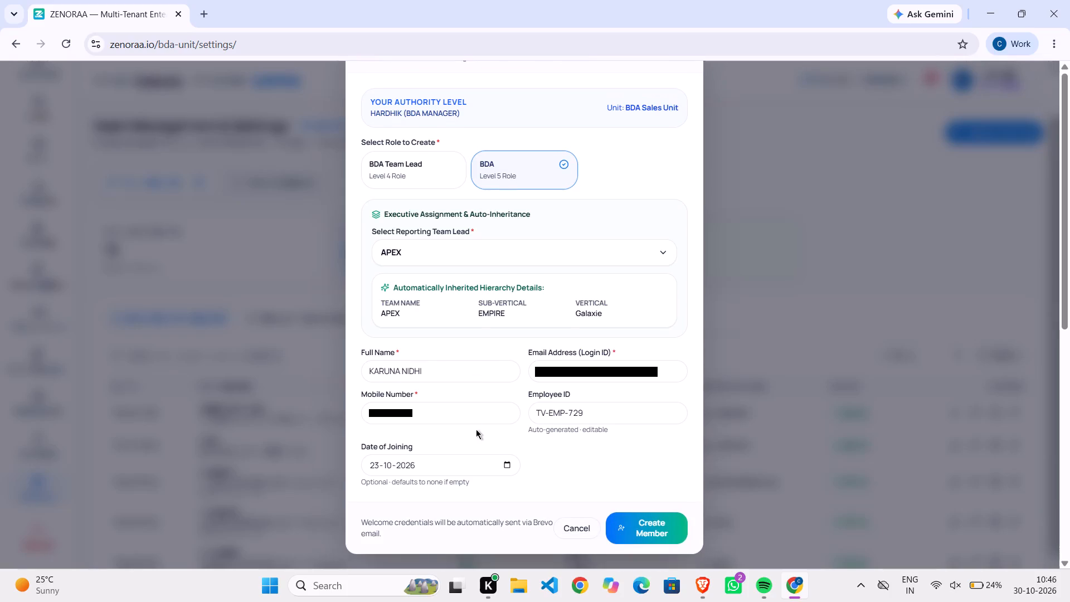
{"action": "left_click", "coordinate": [643, 534]}
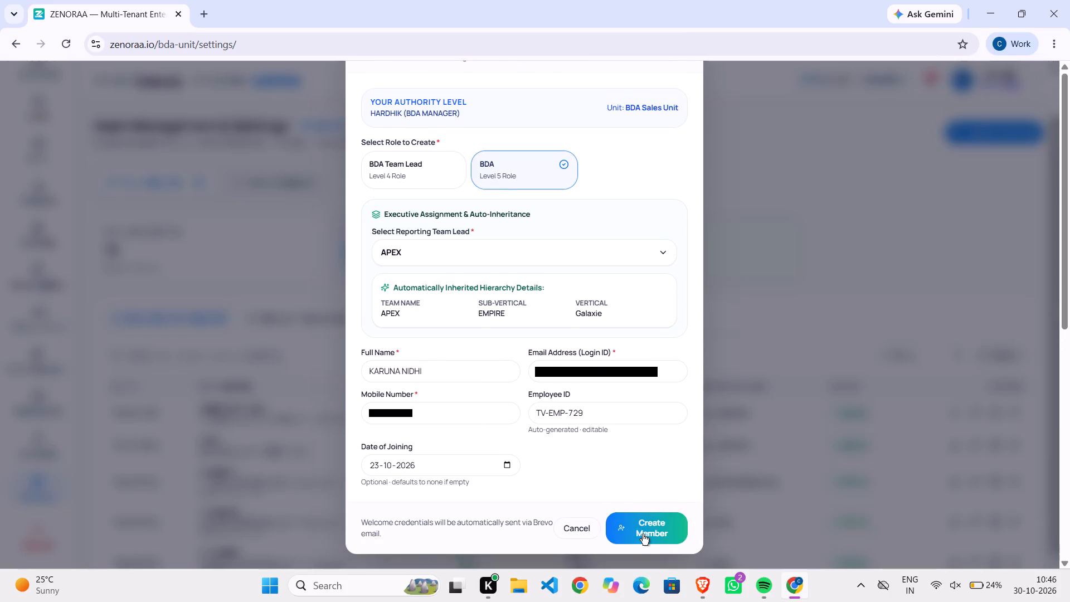
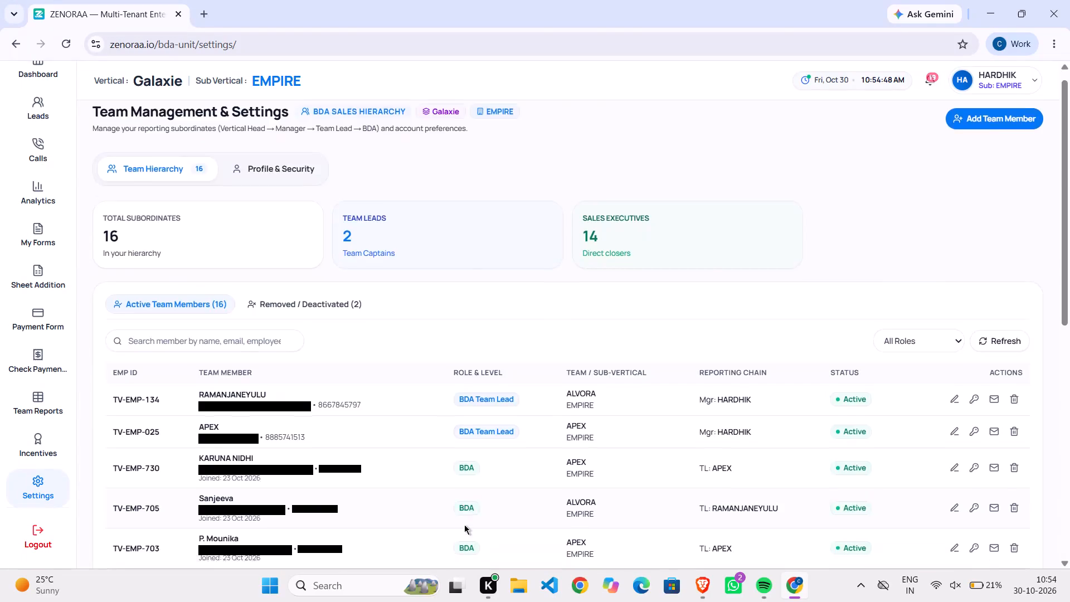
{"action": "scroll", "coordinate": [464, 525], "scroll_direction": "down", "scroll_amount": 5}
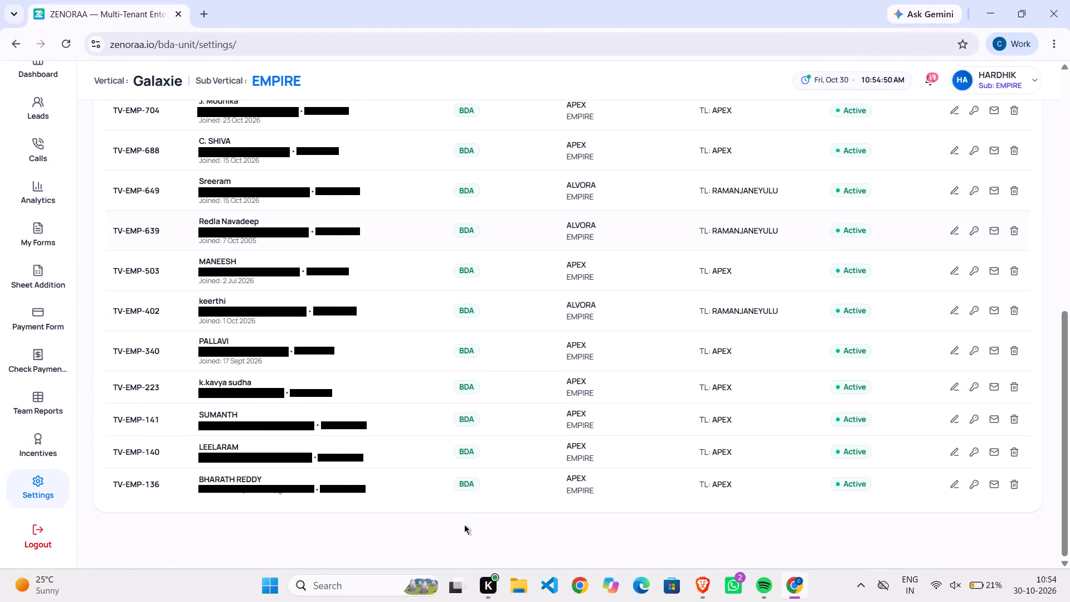
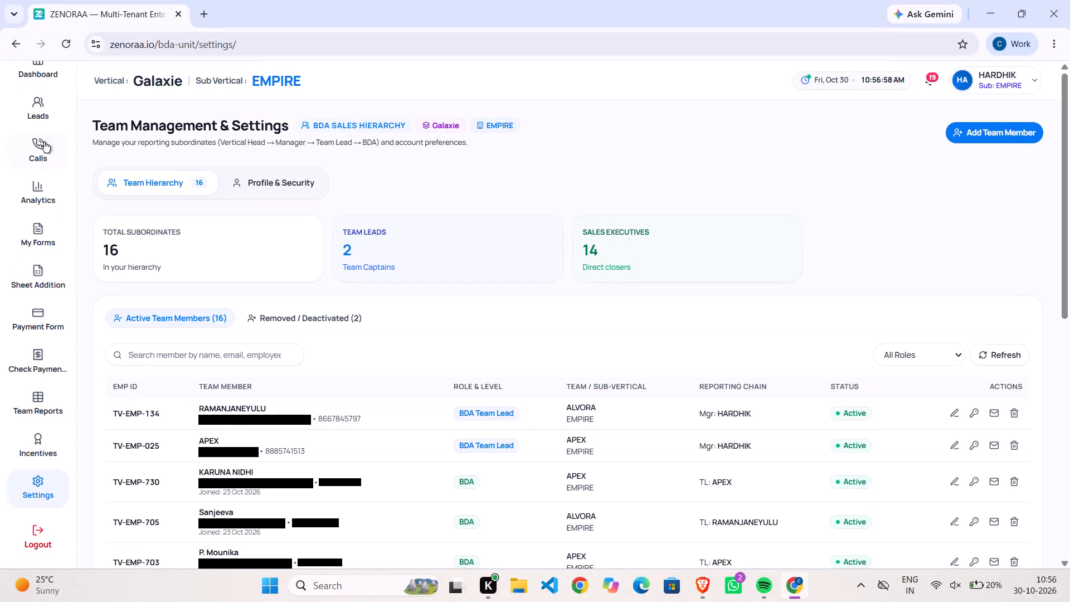
Show the Team Hierarchy leads for all teams and filter them by status DNP 1.
{"action": "left_click", "coordinate": [39, 100]}
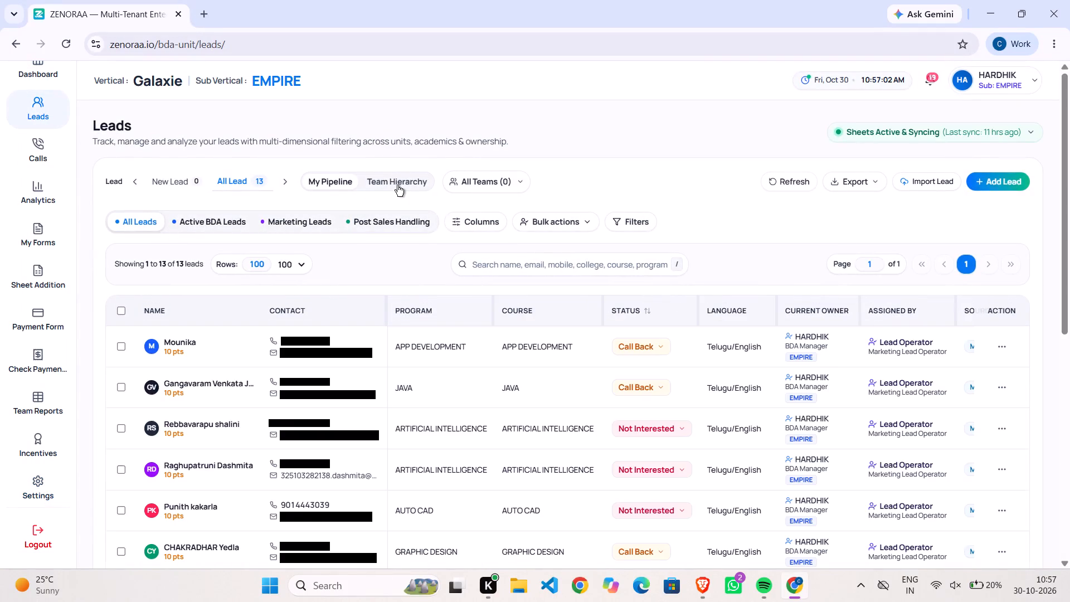
{"action": "left_click", "coordinate": [397, 185]}
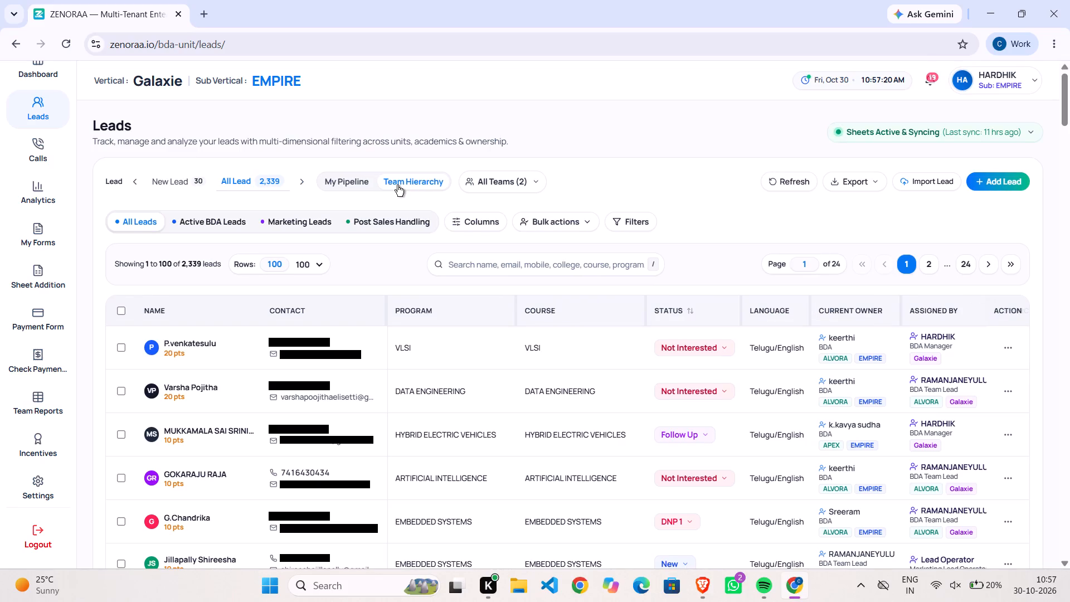
{"action": "left_click", "coordinate": [626, 225]}
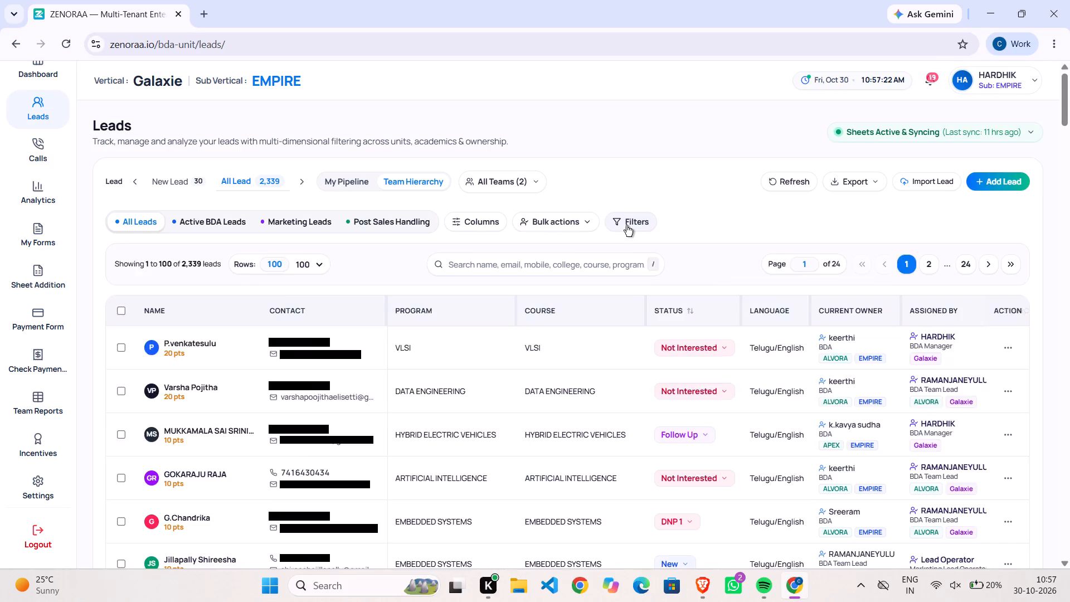
{"action": "left_click", "coordinate": [640, 266]}
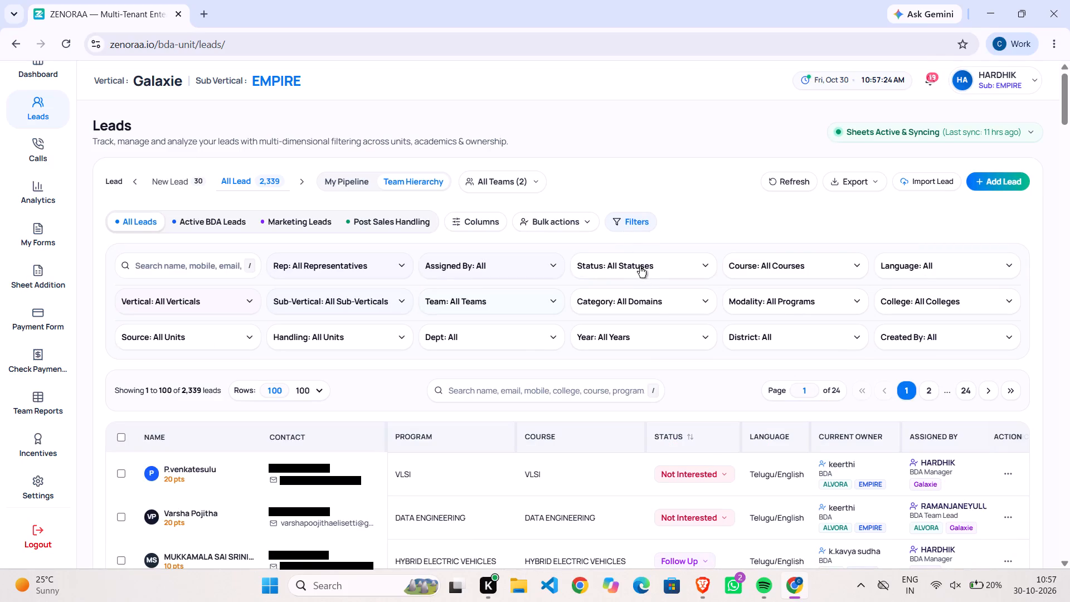
{"action": "scroll", "coordinate": [627, 430], "scroll_direction": "down", "scroll_amount": 1}
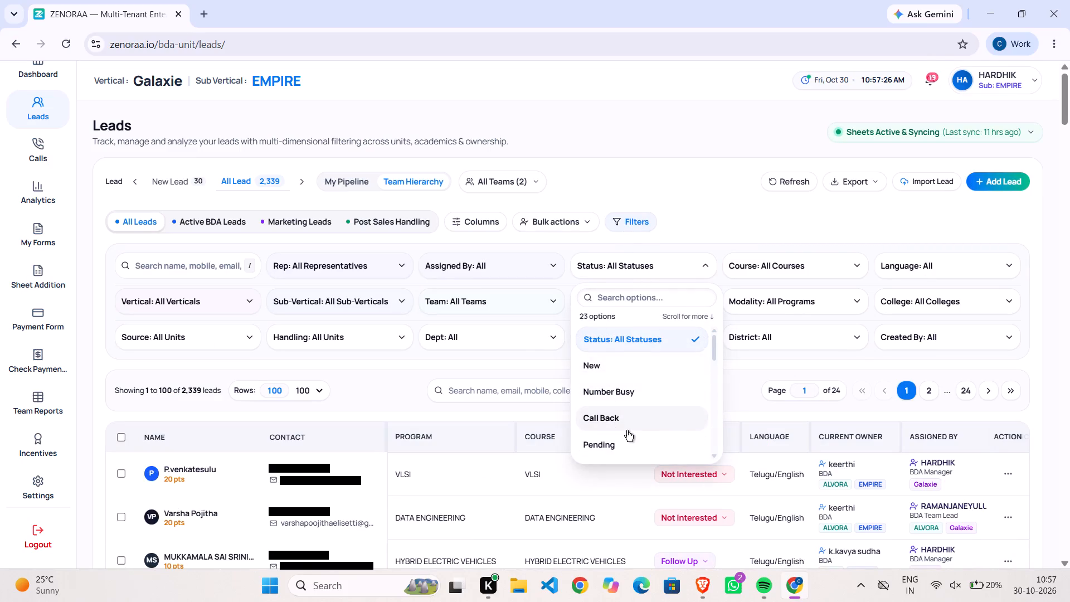
{"action": "scroll", "coordinate": [627, 430], "scroll_direction": "down", "scroll_amount": 2}
{"action": "left_click", "coordinate": [620, 425]}
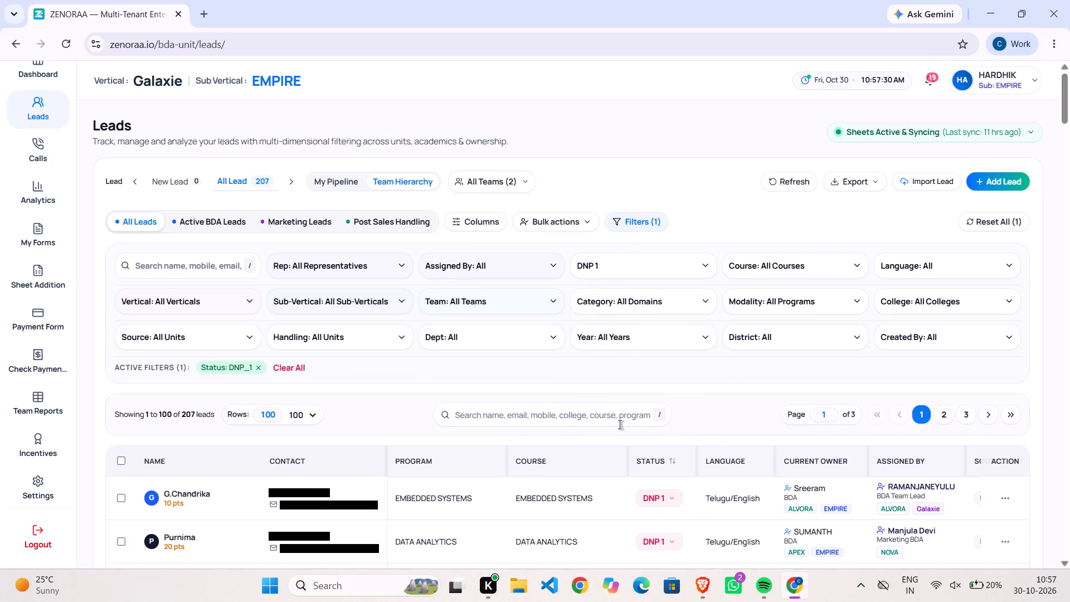
Set the filtered leads list to 15 rows per page.
{"action": "scroll", "coordinate": [620, 425], "scroll_direction": "down", "scroll_amount": 4}
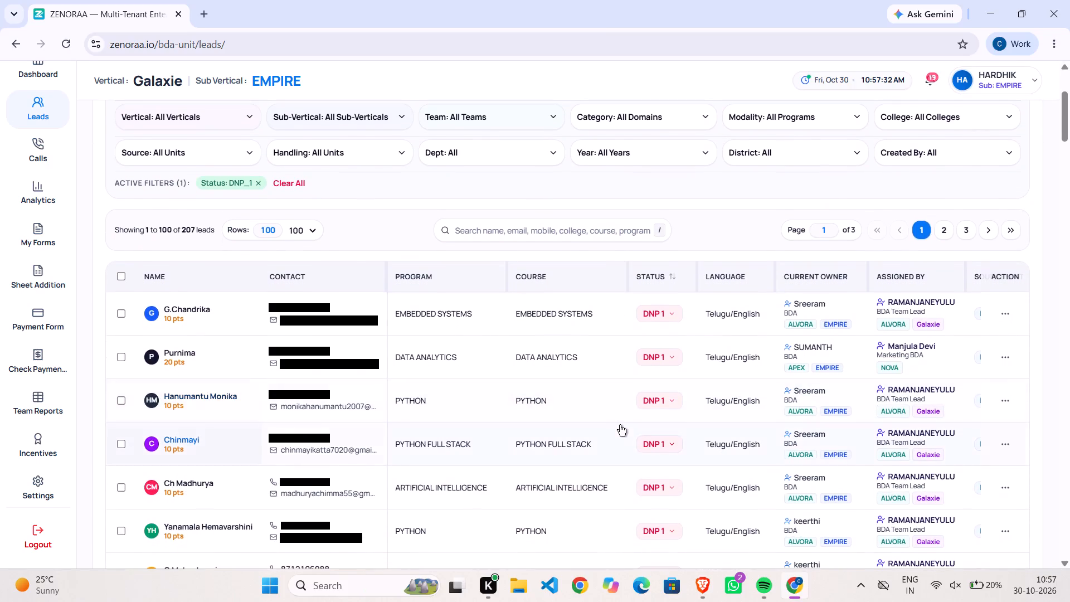
{"action": "left_click", "coordinate": [275, 226]}
{"action": "key", "text": "BackSpace"}
{"action": "key", "text": "BackSpace"}
{"action": "key", "text": "5"}
{"action": "key", "text": "Return"}
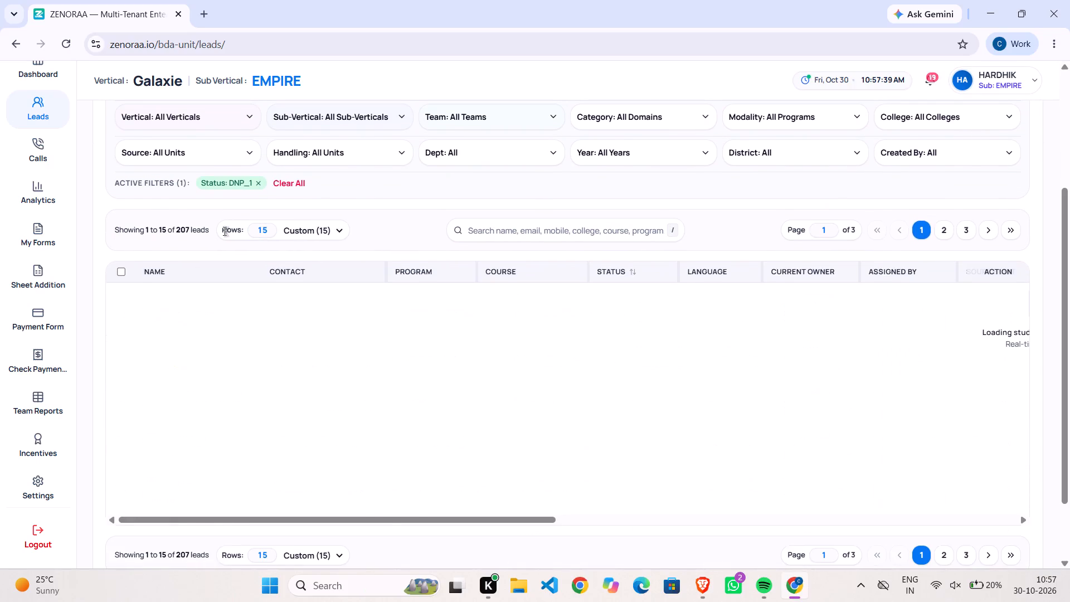
Select all 15 leads on the page and assign them directly to Karuna, the BDA in team APEX.
{"action": "left_click", "coordinate": [119, 276]}
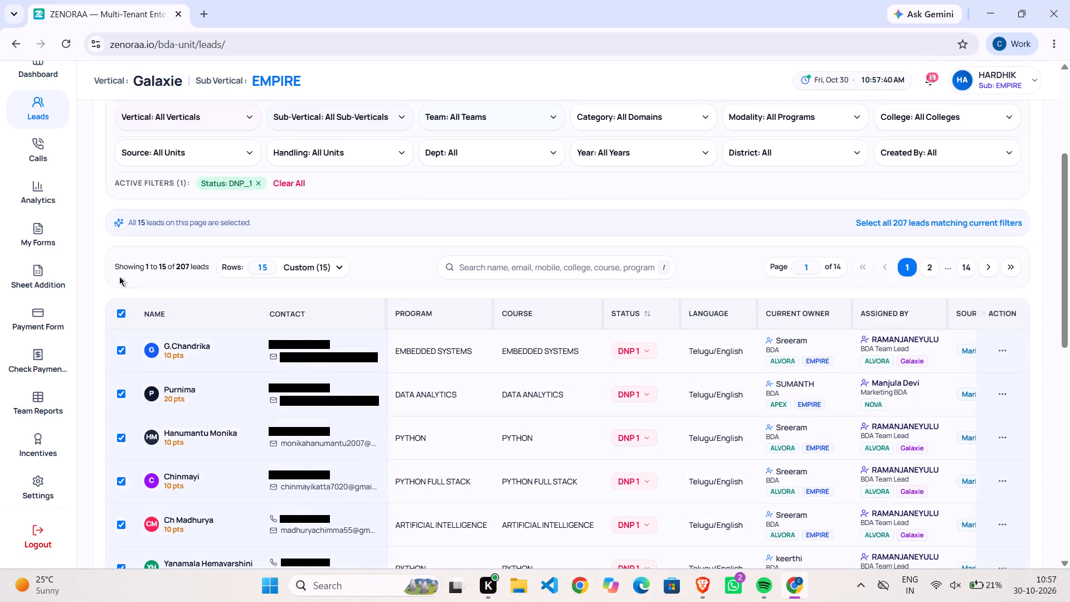
{"action": "scroll", "coordinate": [658, 274], "scroll_direction": "up", "scroll_amount": 5}
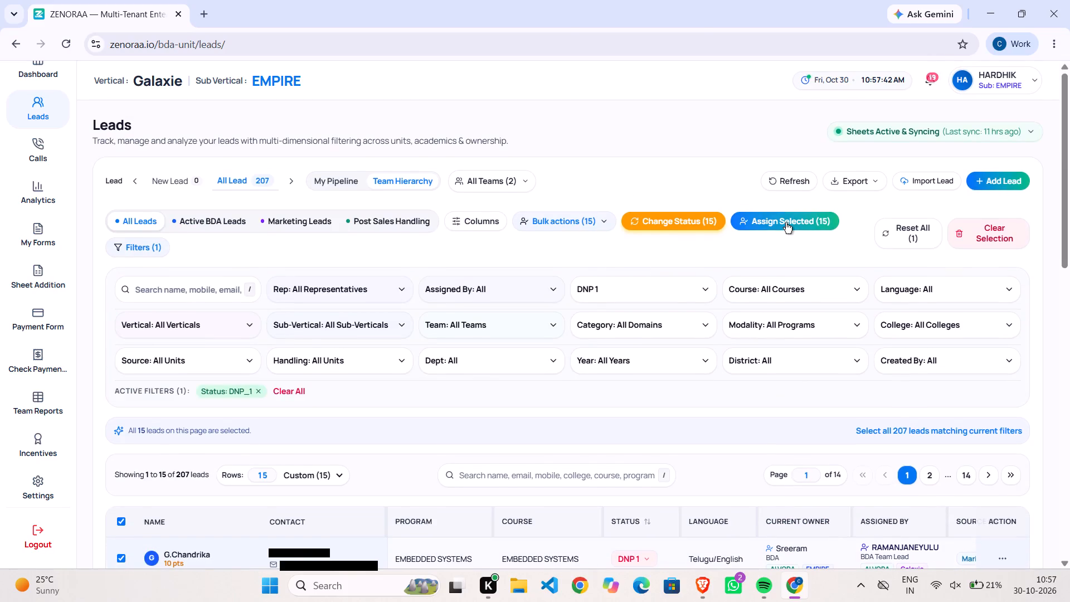
{"action": "left_click", "coordinate": [786, 222]}
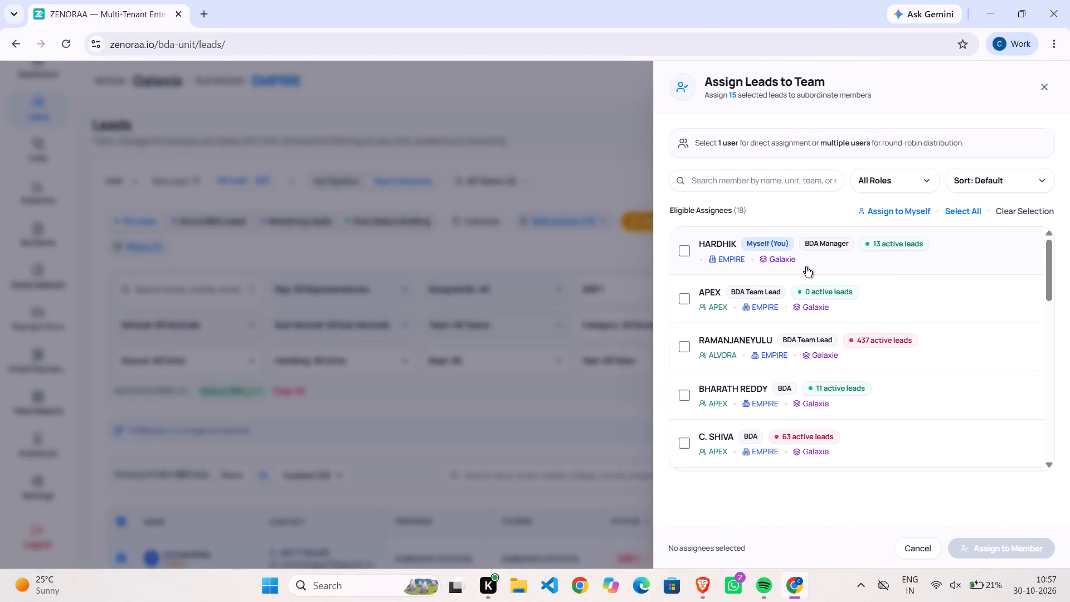
{"action": "scroll", "coordinate": [797, 370], "scroll_direction": "down", "scroll_amount": 2}
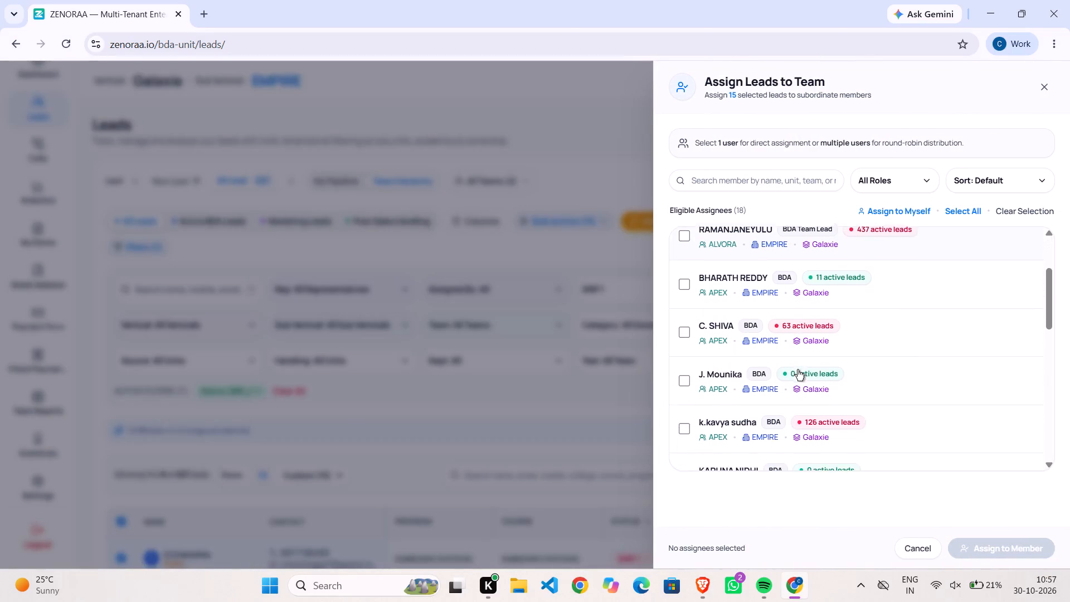
{"action": "scroll", "coordinate": [797, 370], "scroll_direction": "down", "scroll_amount": 3}
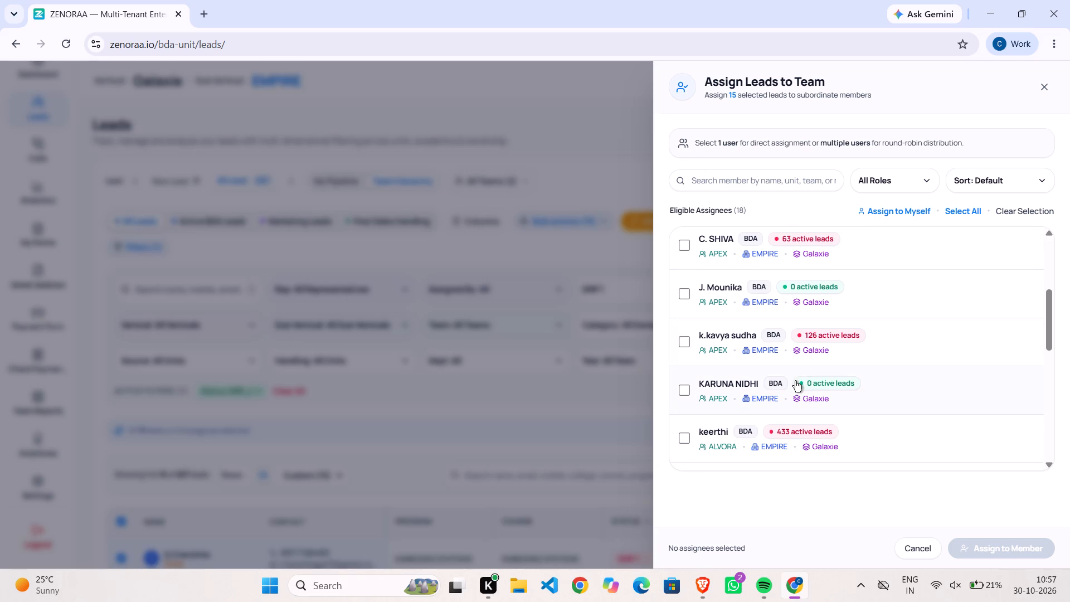
{"action": "left_click", "coordinate": [794, 380]}
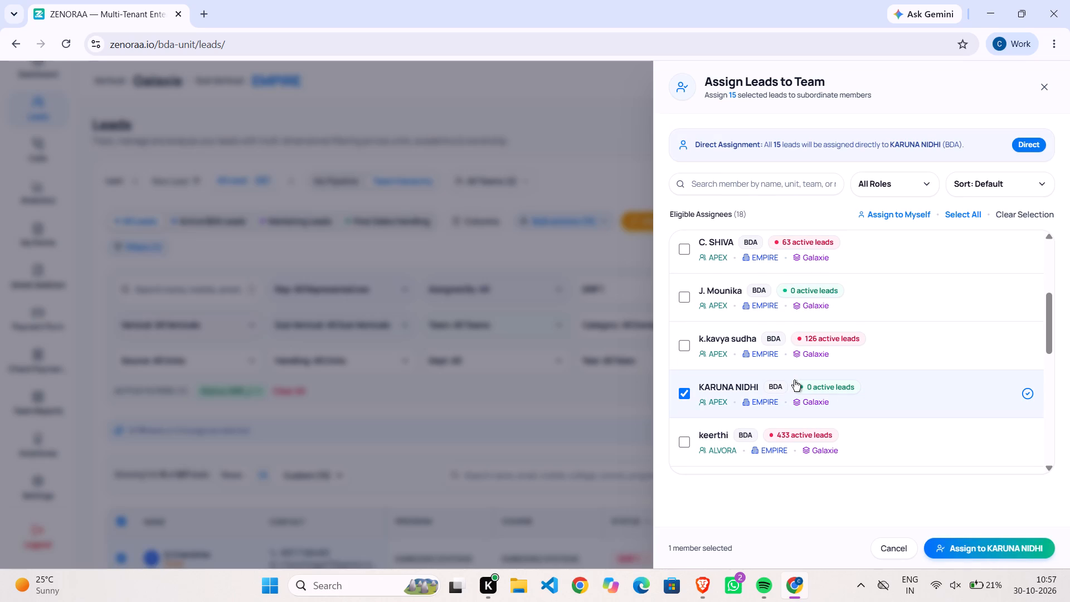
{"action": "left_click", "coordinate": [1016, 547]}
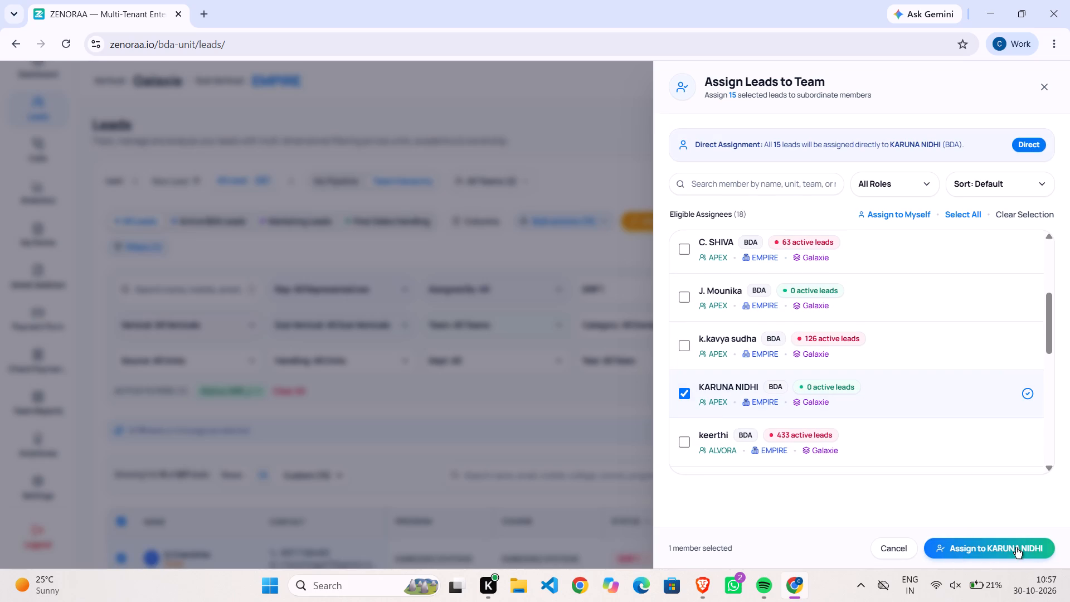
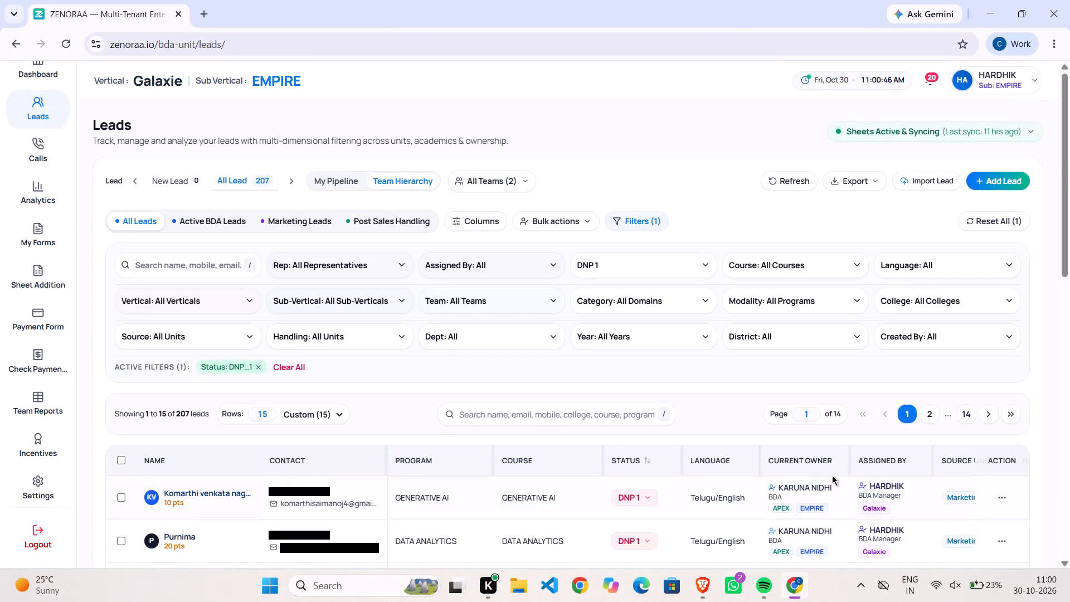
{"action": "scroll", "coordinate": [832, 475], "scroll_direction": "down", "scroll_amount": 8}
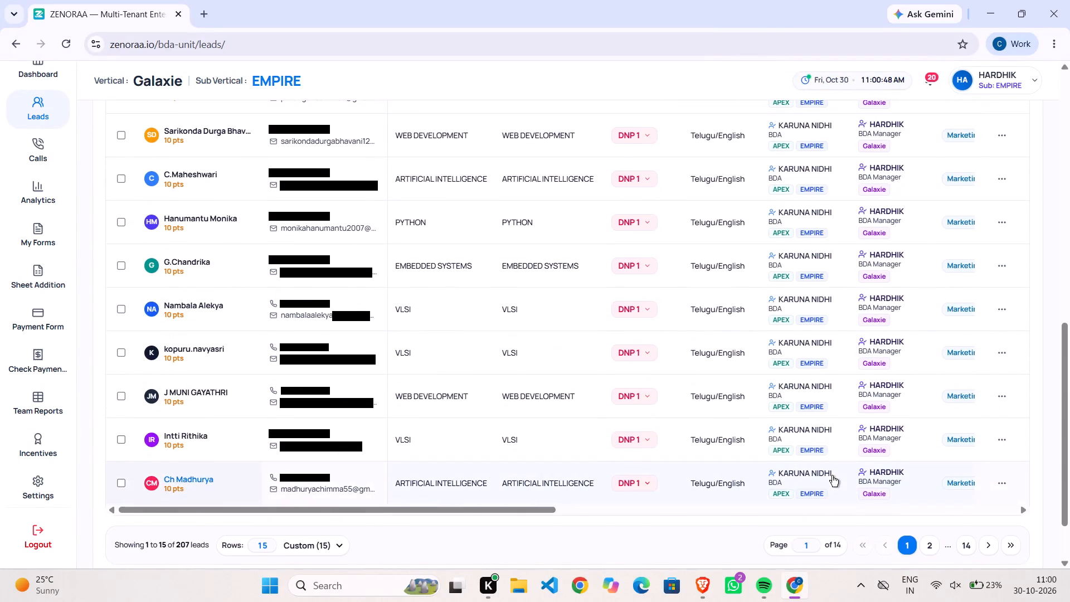
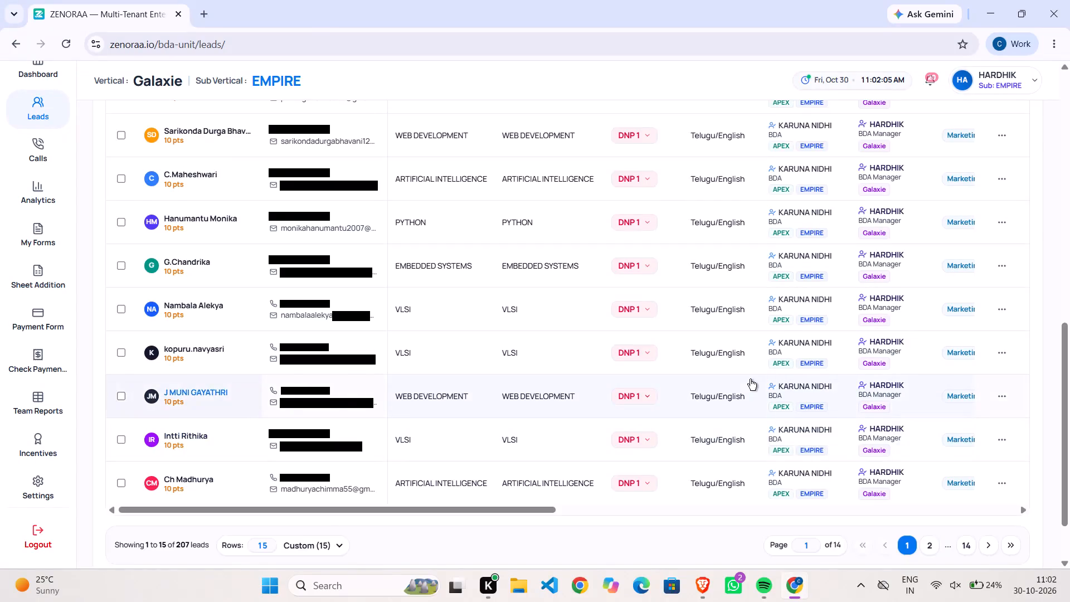
Review the DNP 1 leads on pages 1 and 2 of the leads list, examining their current owners and who assigned them.
{"action": "scroll", "coordinate": [750, 379], "scroll_direction": "up", "scroll_amount": 1}
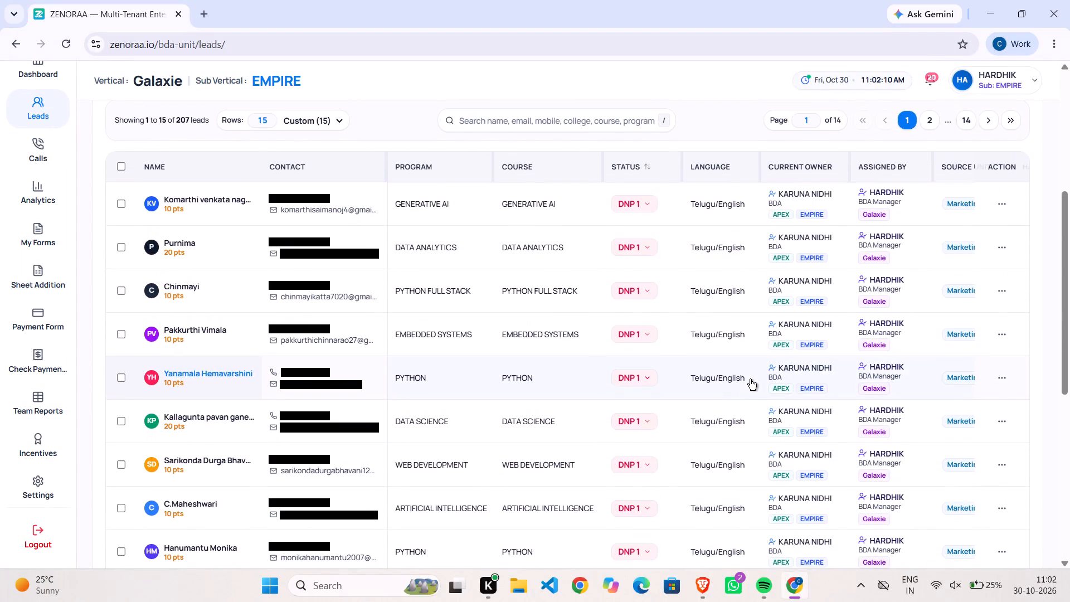
{"action": "scroll", "coordinate": [750, 379], "scroll_direction": "down", "scroll_amount": 6}
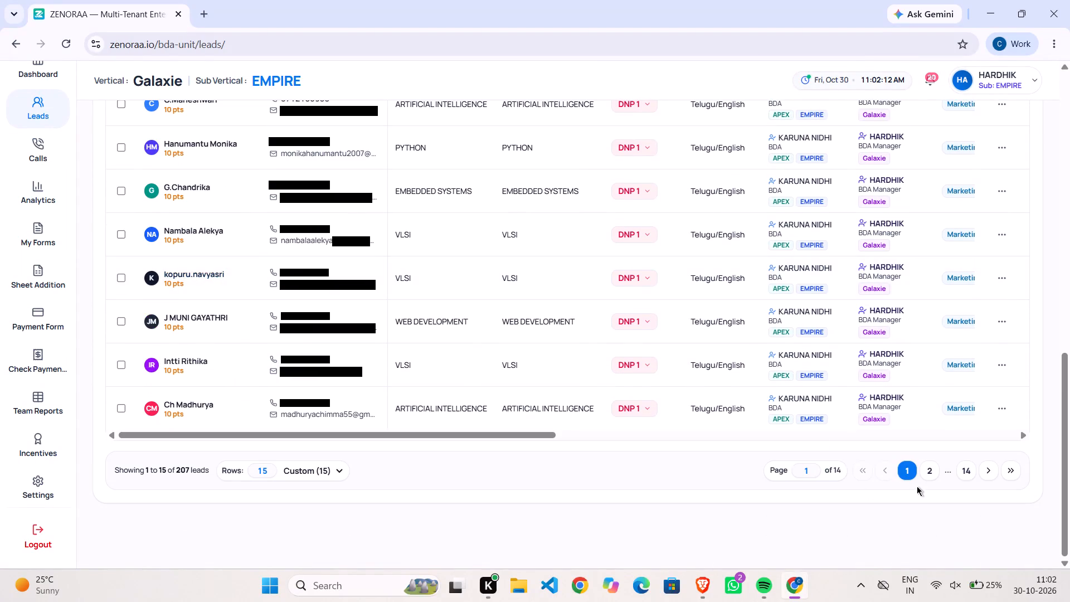
{"action": "left_click", "coordinate": [927, 474]}
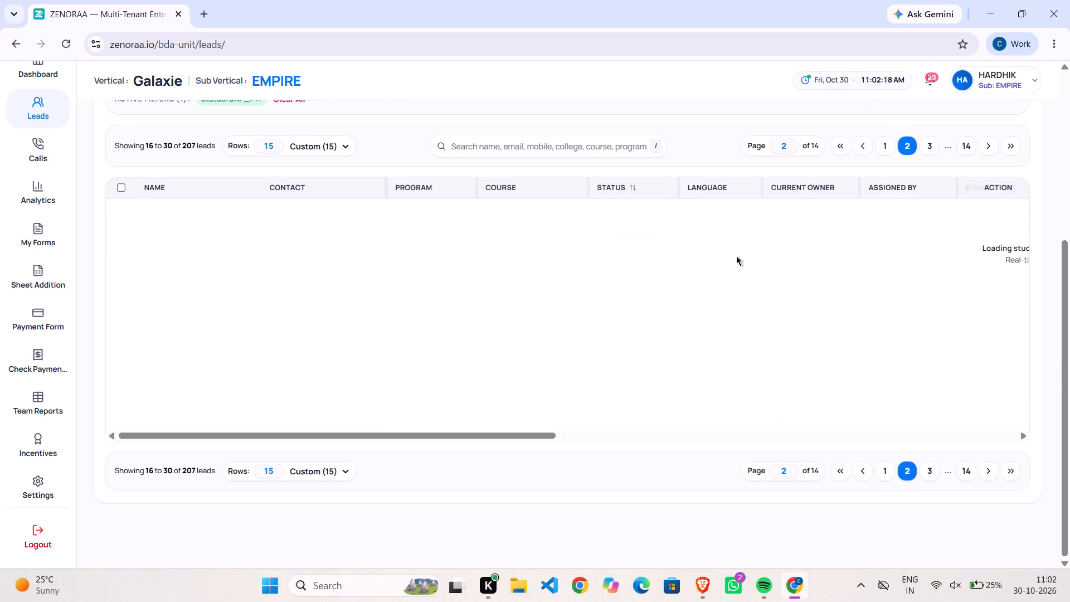
{"action": "scroll", "coordinate": [736, 256], "scroll_direction": "up", "scroll_amount": 5}
{"action": "scroll", "coordinate": [736, 256], "scroll_direction": "down", "scroll_amount": 4}
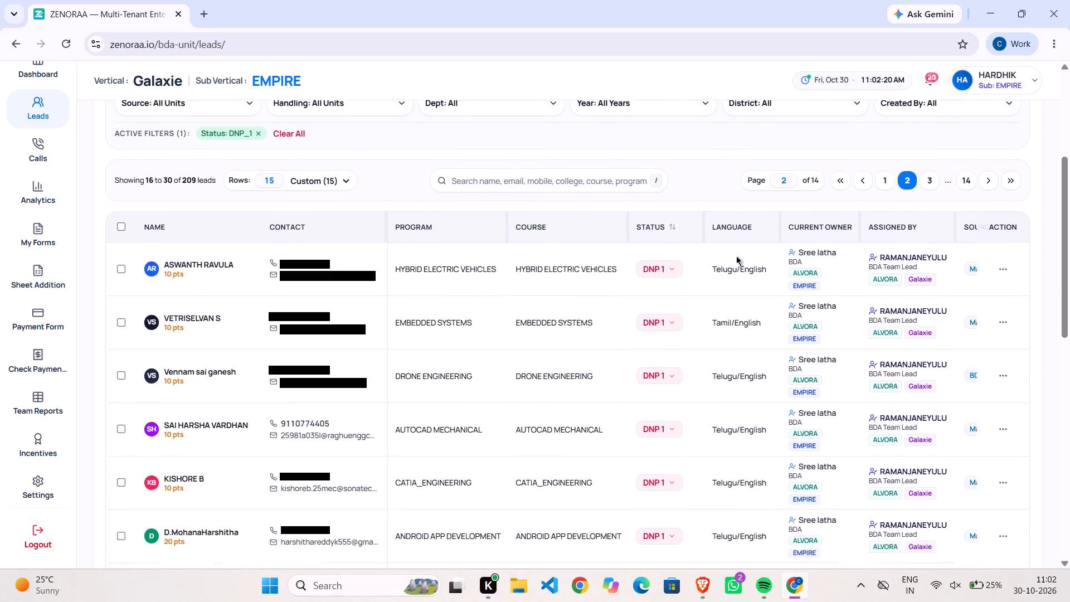
{"action": "scroll", "coordinate": [736, 256], "scroll_direction": "down", "scroll_amount": 5}
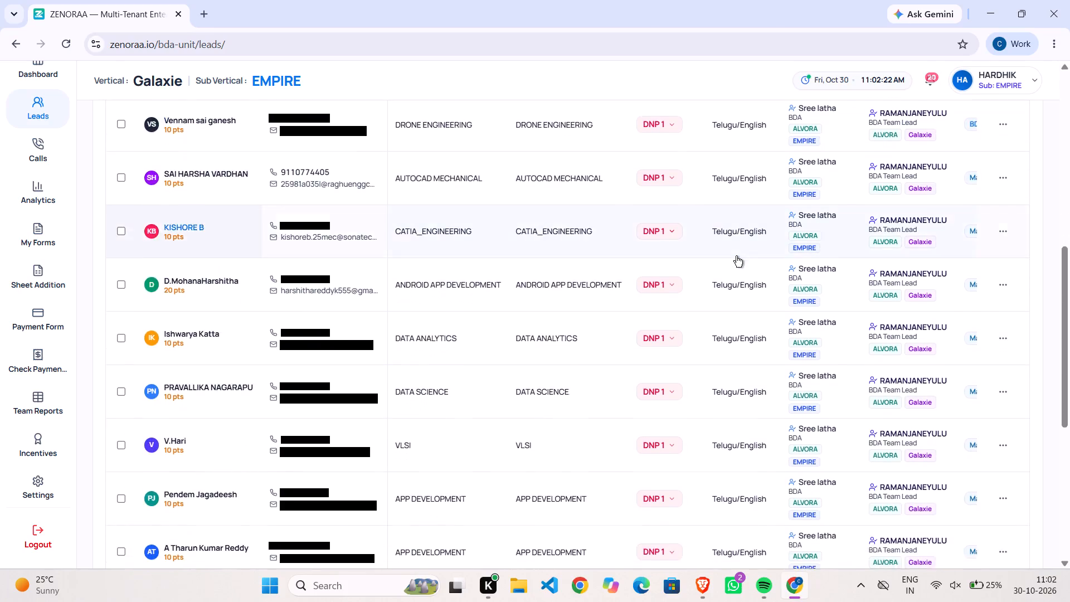
{"action": "scroll", "coordinate": [736, 256], "scroll_direction": "down", "scroll_amount": 3}
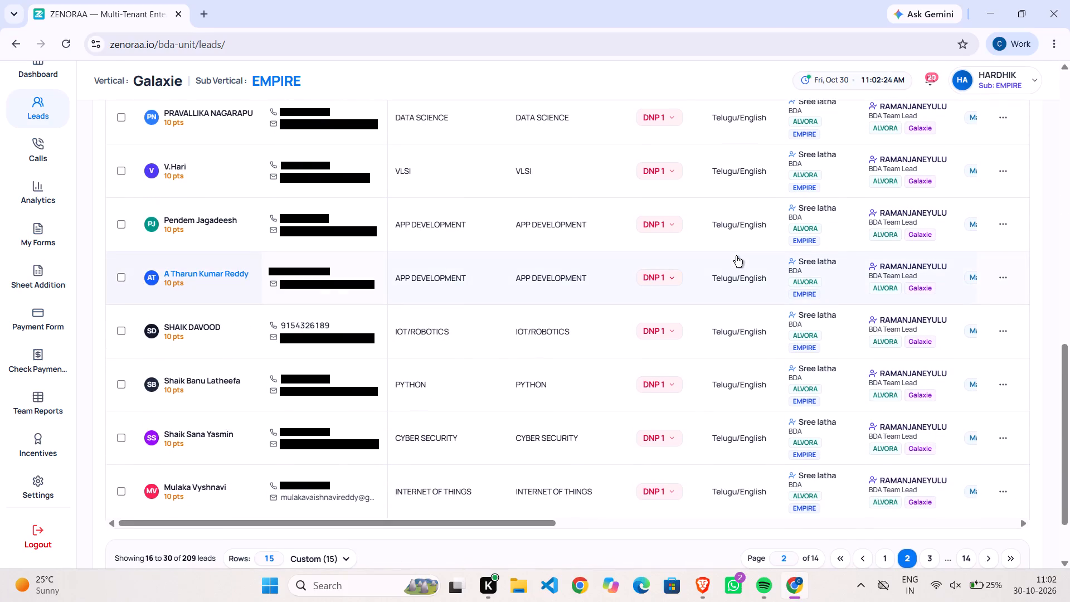
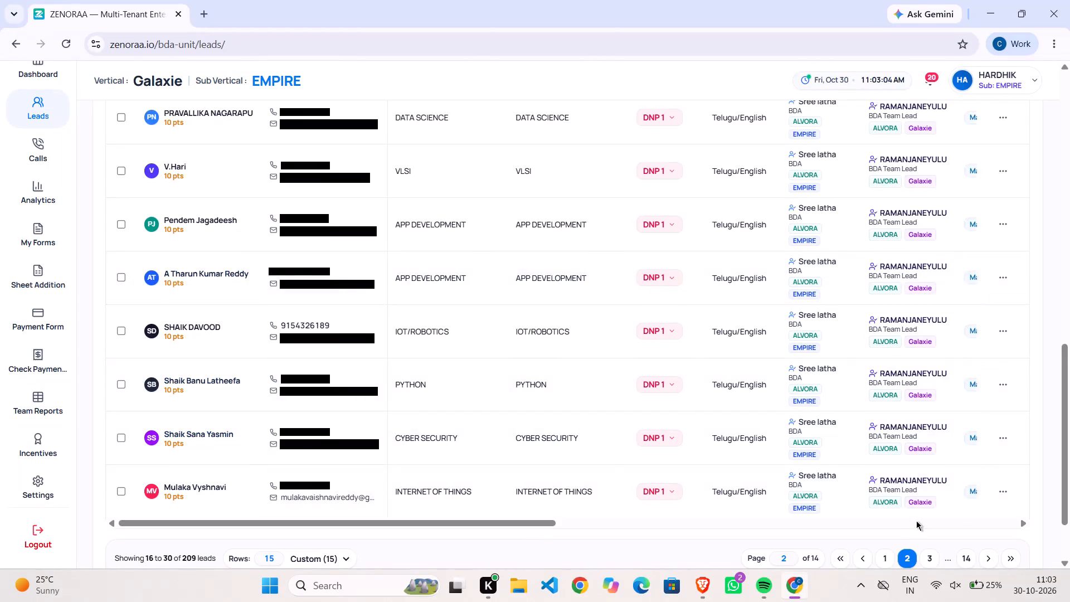
Page through the DNP 1 leads from page 3 to page 8, checking their current owners and assigners.
{"action": "scroll", "coordinate": [916, 521], "scroll_direction": "down", "scroll_amount": 2}
{"action": "left_click", "coordinate": [925, 471]}
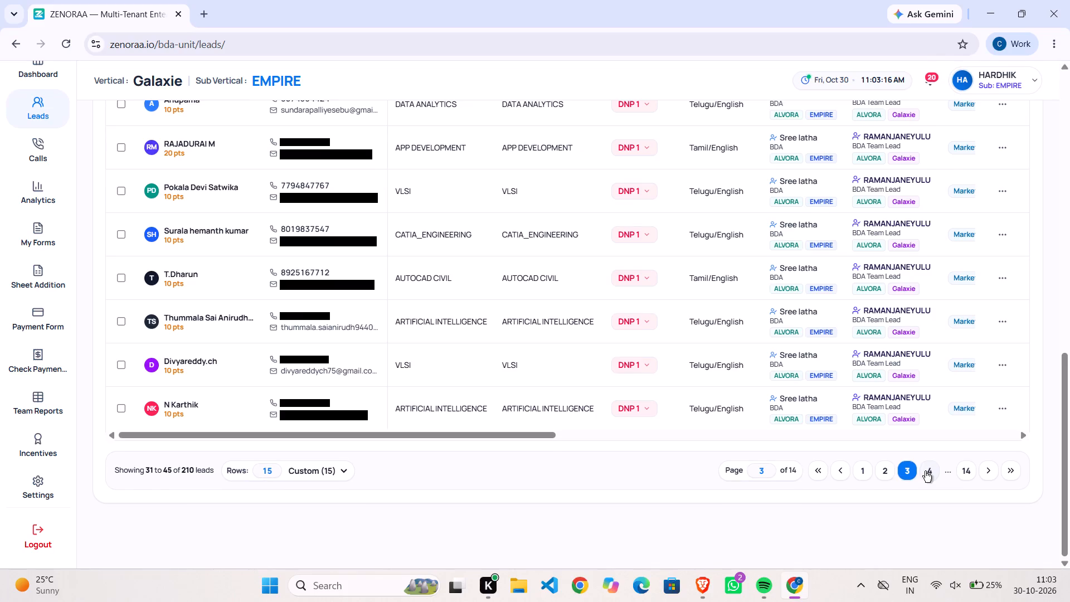
{"action": "left_click", "coordinate": [986, 470]}
{"action": "left_click", "coordinate": [986, 470]}
{"action": "left_click", "coordinate": [986, 470]}
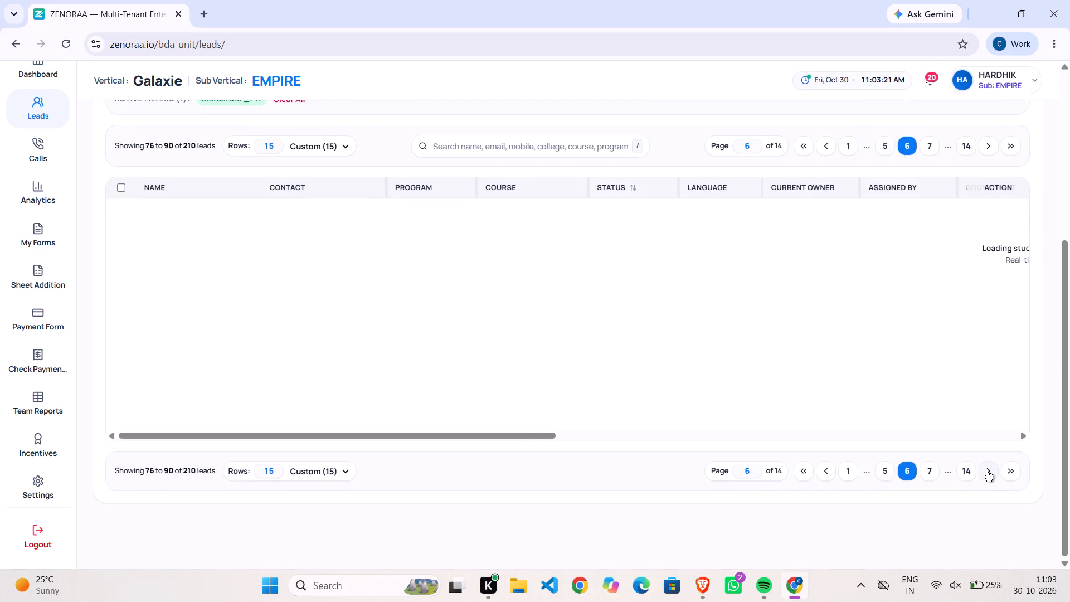
{"action": "left_click", "coordinate": [986, 470]}
{"action": "left_click", "coordinate": [986, 470]}
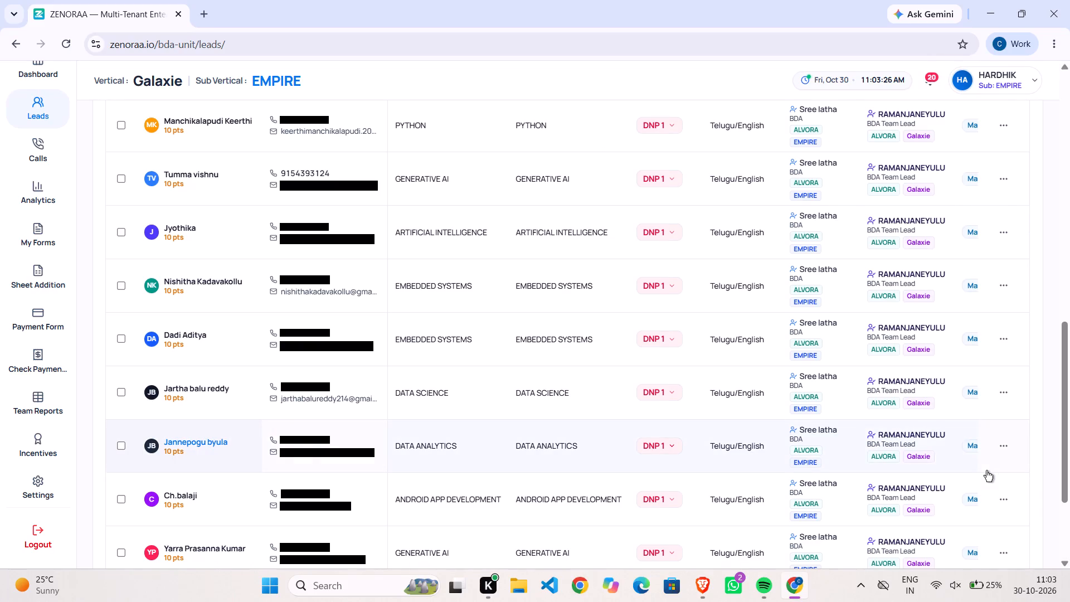
{"action": "scroll", "coordinate": [986, 470], "scroll_direction": "down", "scroll_amount": 4}
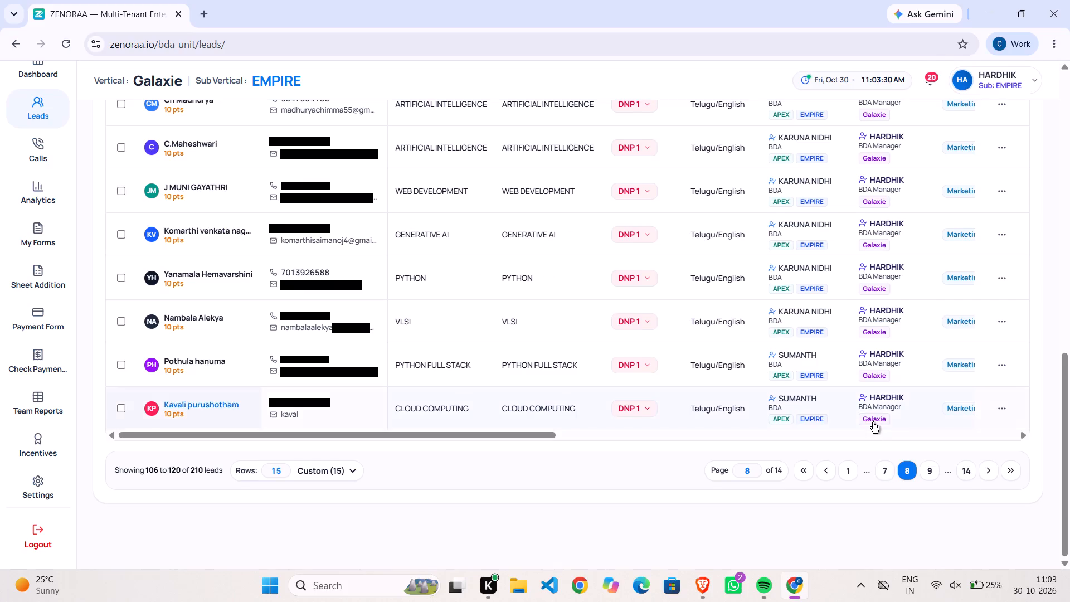
Examine the full list of DNP 1 leads on page 8 and go back to page 7 to check its lead owners.
{"action": "scroll", "coordinate": [873, 422], "scroll_direction": "up", "scroll_amount": 6}
{"action": "scroll", "coordinate": [873, 422], "scroll_direction": "down", "scroll_amount": 4}
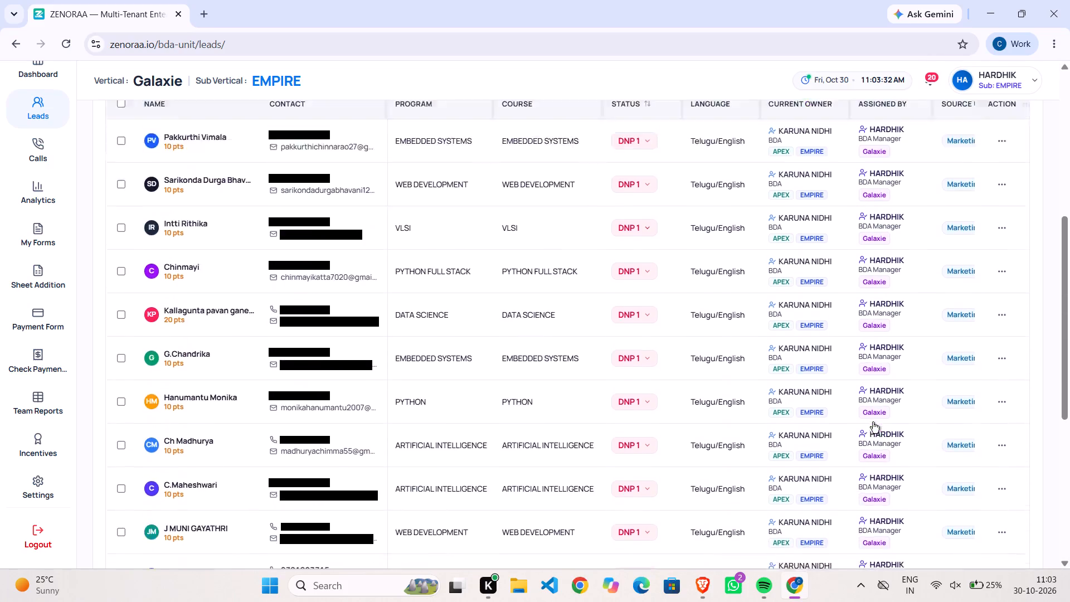
{"action": "scroll", "coordinate": [873, 422], "scroll_direction": "down", "scroll_amount": 4}
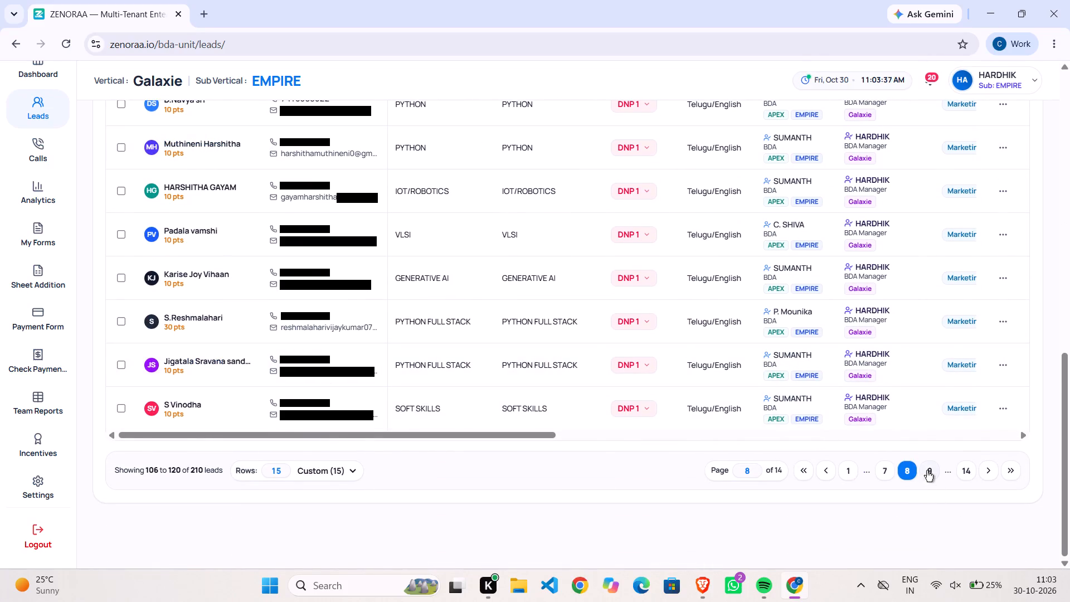
{"action": "scroll", "coordinate": [874, 329], "scroll_direction": "up", "scroll_amount": 4}
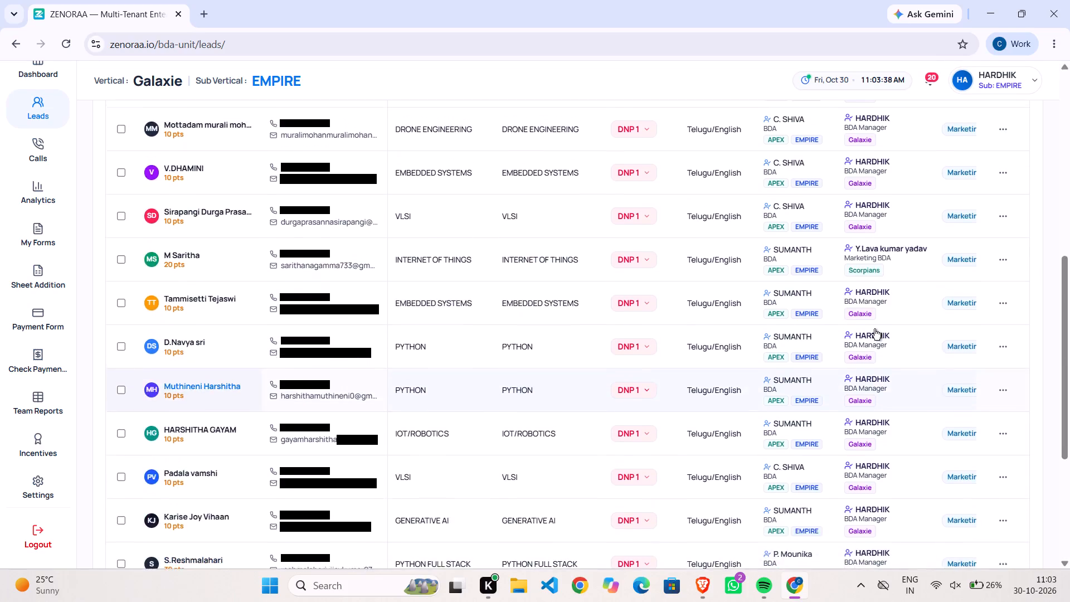
{"action": "scroll", "coordinate": [874, 329], "scroll_direction": "up", "scroll_amount": 4}
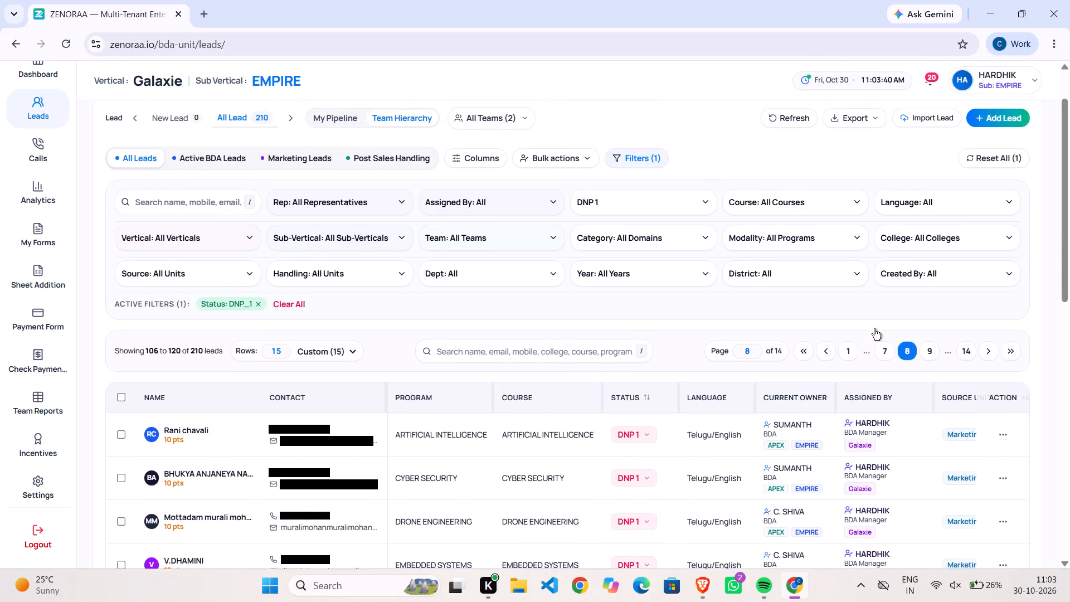
{"action": "scroll", "coordinate": [874, 329], "scroll_direction": "down", "scroll_amount": 4}
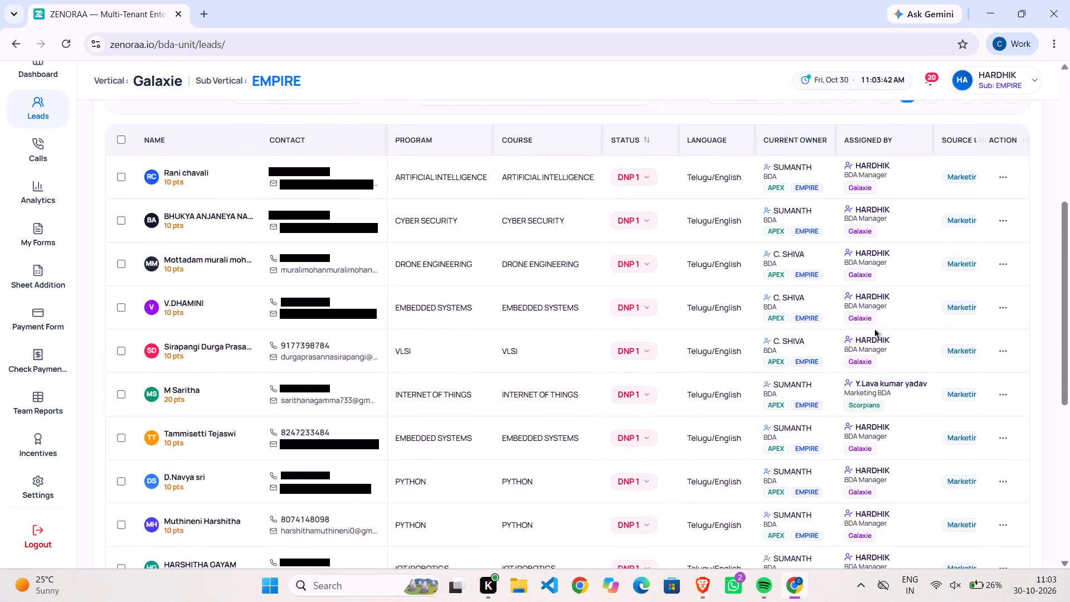
{"action": "scroll", "coordinate": [874, 329], "scroll_direction": "down", "scroll_amount": 5}
{"action": "left_click", "coordinate": [887, 472]}
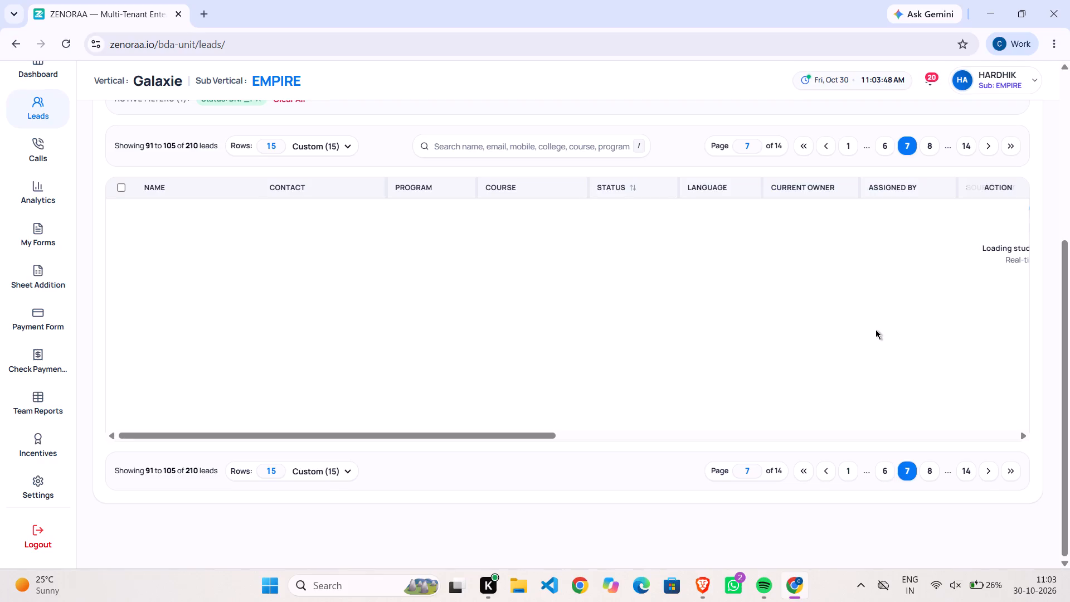
{"action": "scroll", "coordinate": [876, 329], "scroll_direction": "up", "scroll_amount": 5}
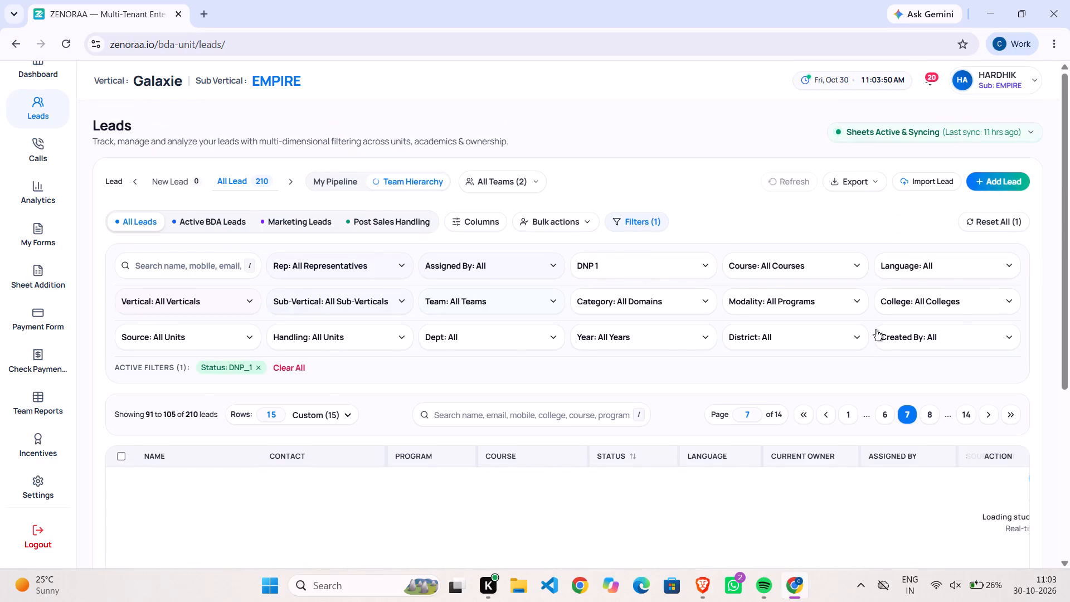
{"action": "scroll", "coordinate": [876, 329], "scroll_direction": "down", "scroll_amount": 4}
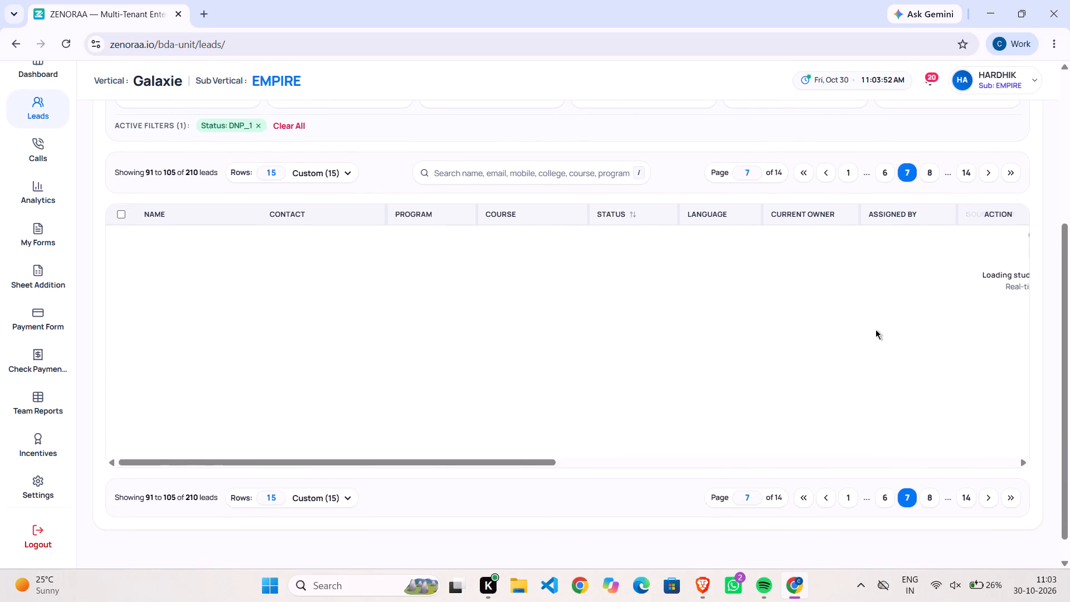
{"action": "scroll", "coordinate": [876, 329], "scroll_direction": "left", "scroll_amount": 2}
{"action": "scroll", "coordinate": [876, 329], "scroll_direction": "down", "scroll_amount": 5}
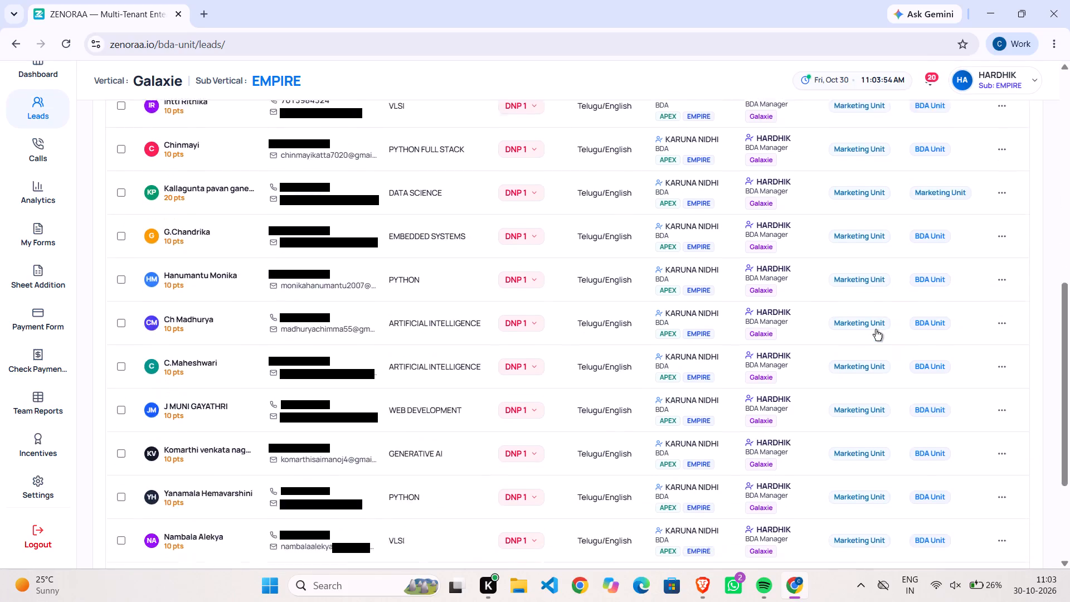
{"action": "scroll", "coordinate": [876, 329], "scroll_direction": "down", "scroll_amount": 2}
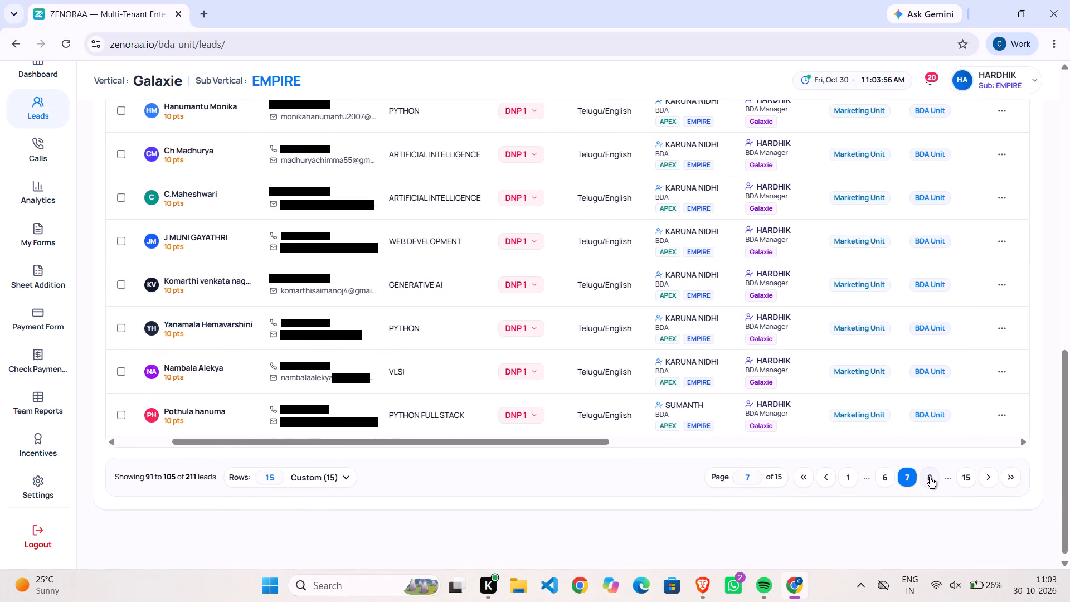
Assign the last DNP 1 lead on page 7 and all 15 leads on page 8 to the APEX BDA with 2 active leads.
{"action": "left_click", "coordinate": [121, 415]}
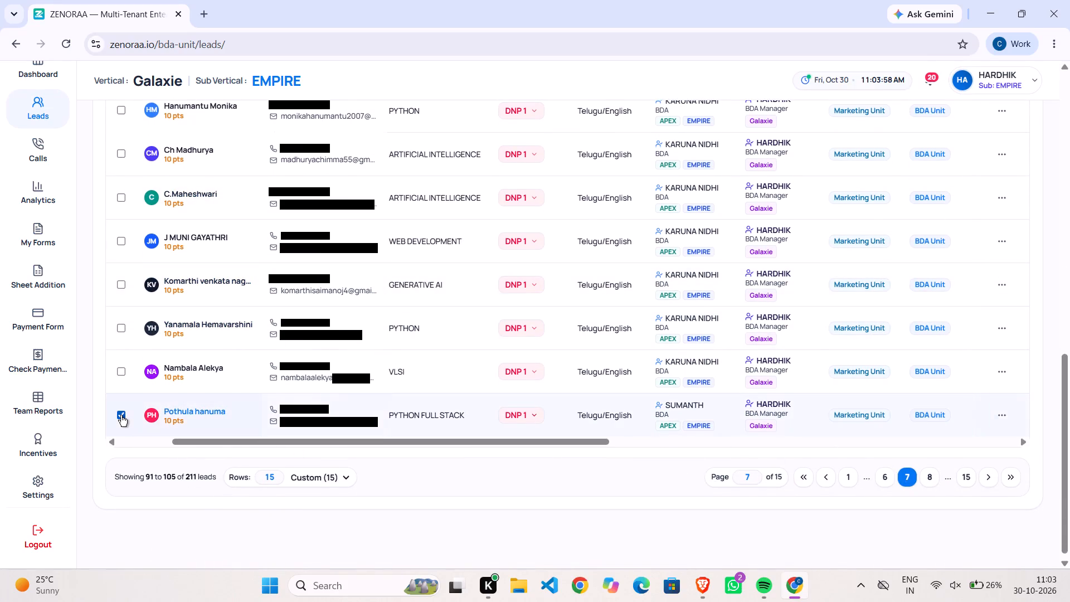
{"action": "left_click", "coordinate": [925, 477]}
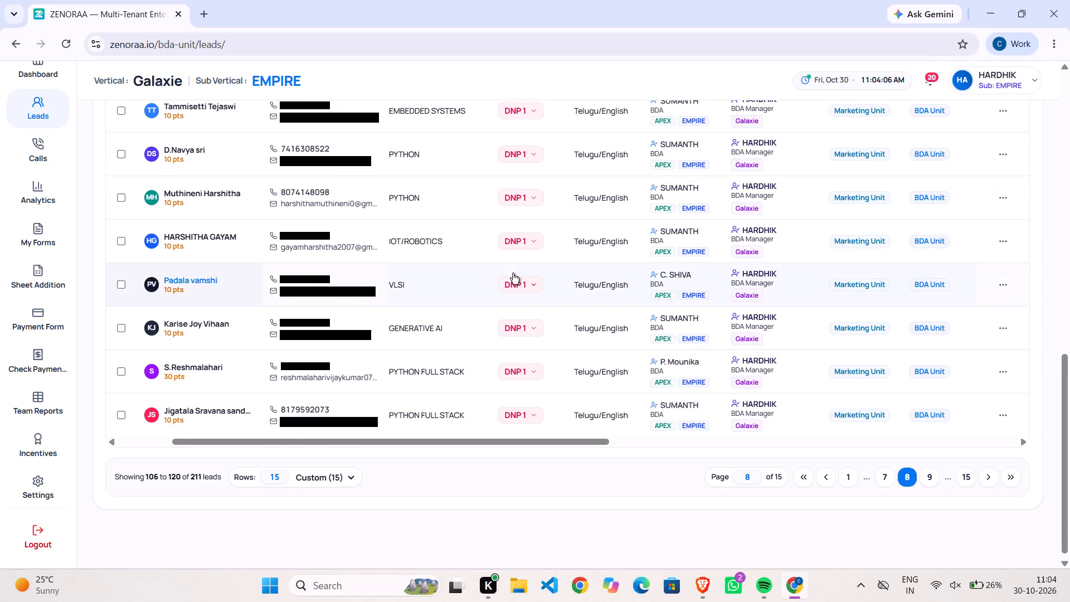
{"action": "scroll", "coordinate": [251, 204], "scroll_direction": "up", "scroll_amount": 6}
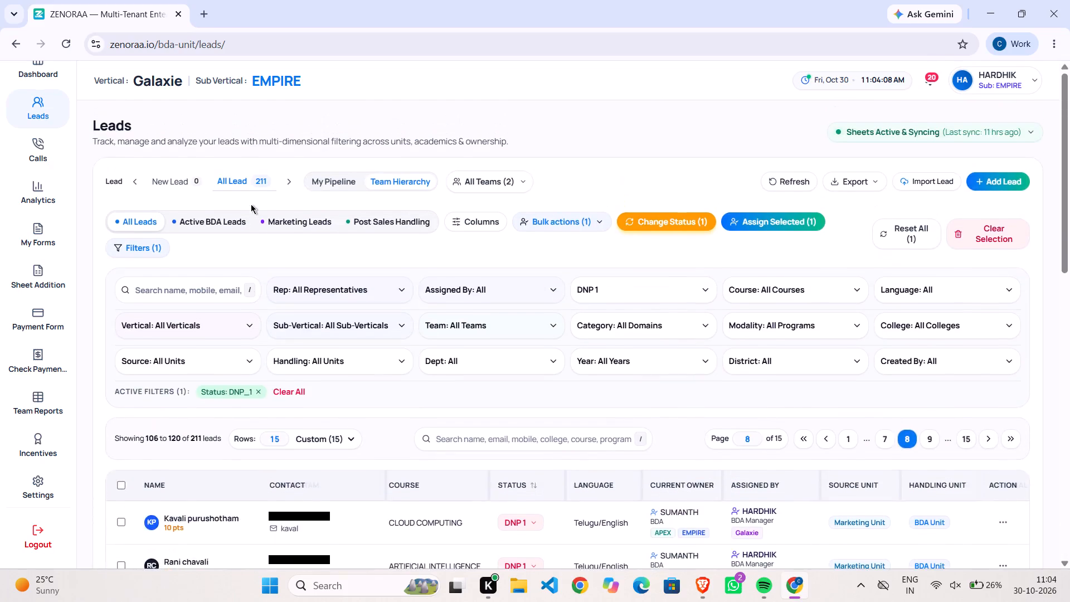
{"action": "scroll", "coordinate": [251, 204], "scroll_direction": "down", "scroll_amount": 3}
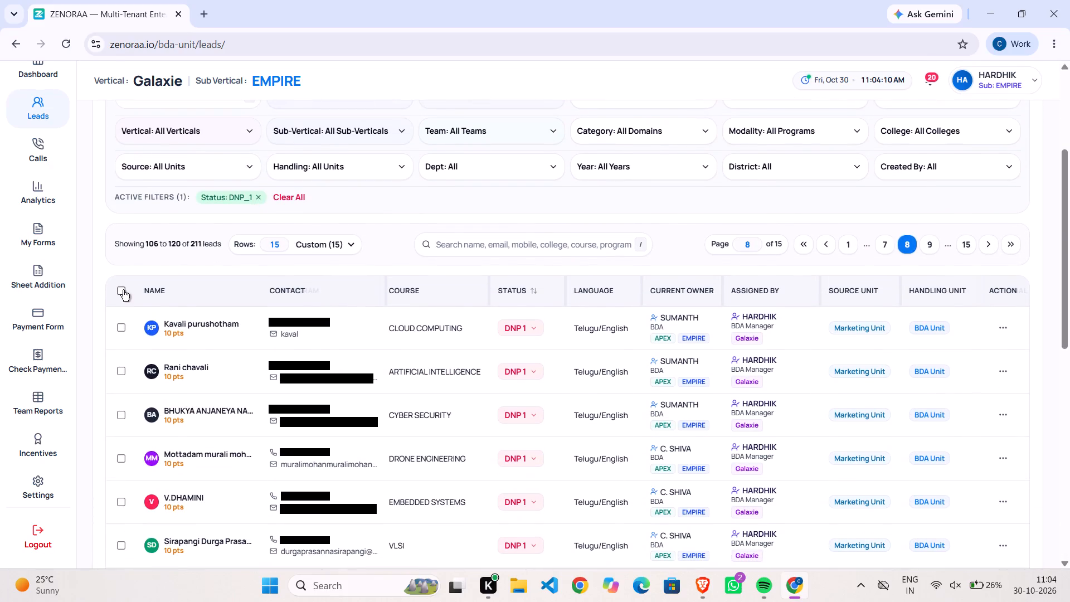
{"action": "left_click", "coordinate": [123, 290]}
{"action": "scroll", "coordinate": [264, 386], "scroll_direction": "down", "scroll_amount": 6}
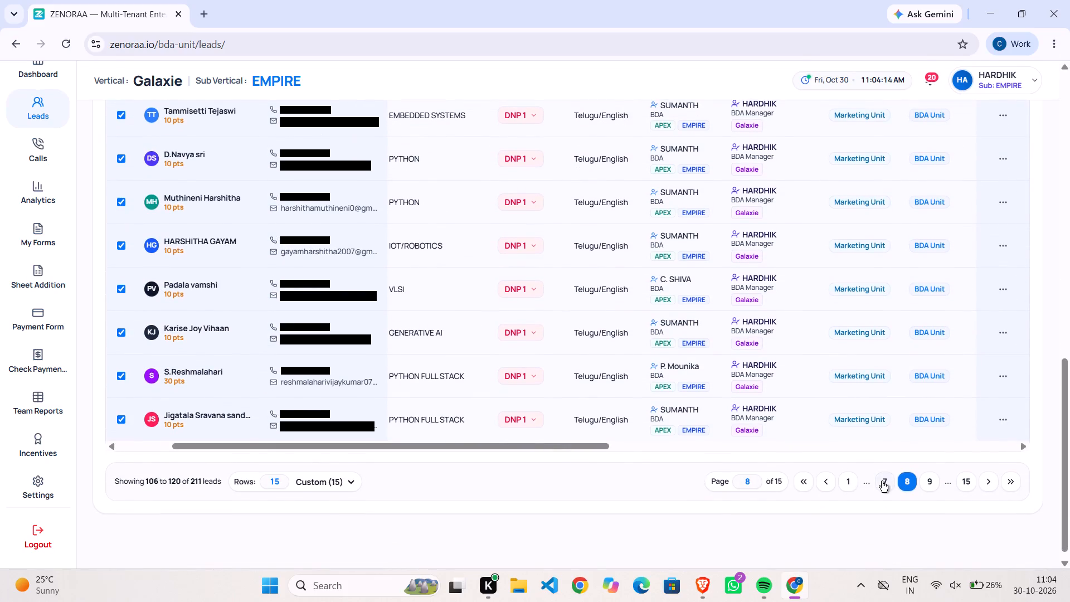
{"action": "scroll", "coordinate": [843, 265], "scroll_direction": "up", "scroll_amount": 7}
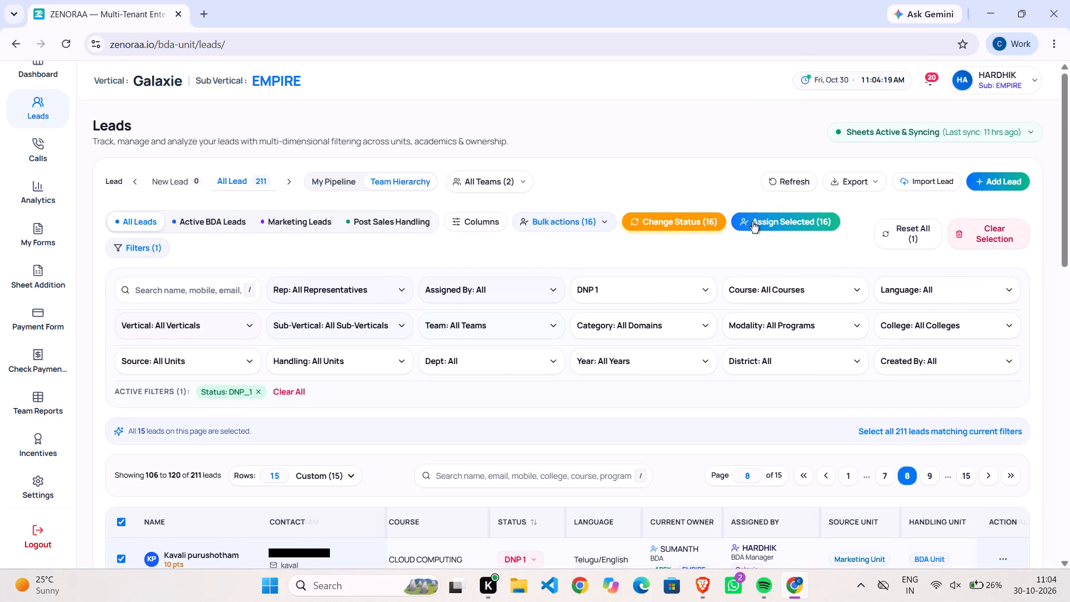
{"action": "left_click", "coordinate": [752, 222]}
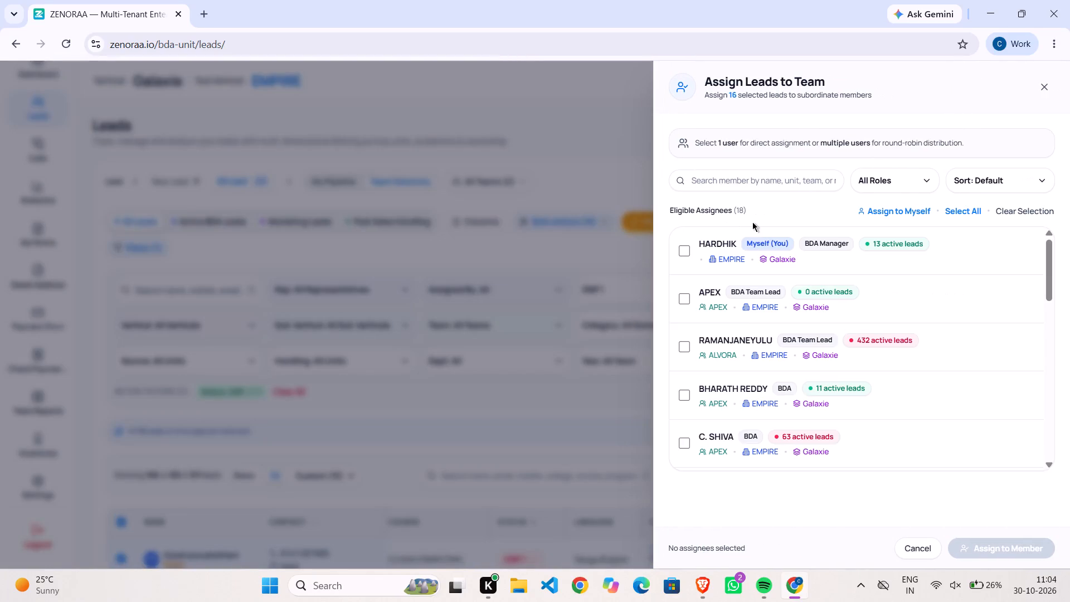
{"action": "scroll", "coordinate": [748, 411], "scroll_direction": "down", "scroll_amount": 3}
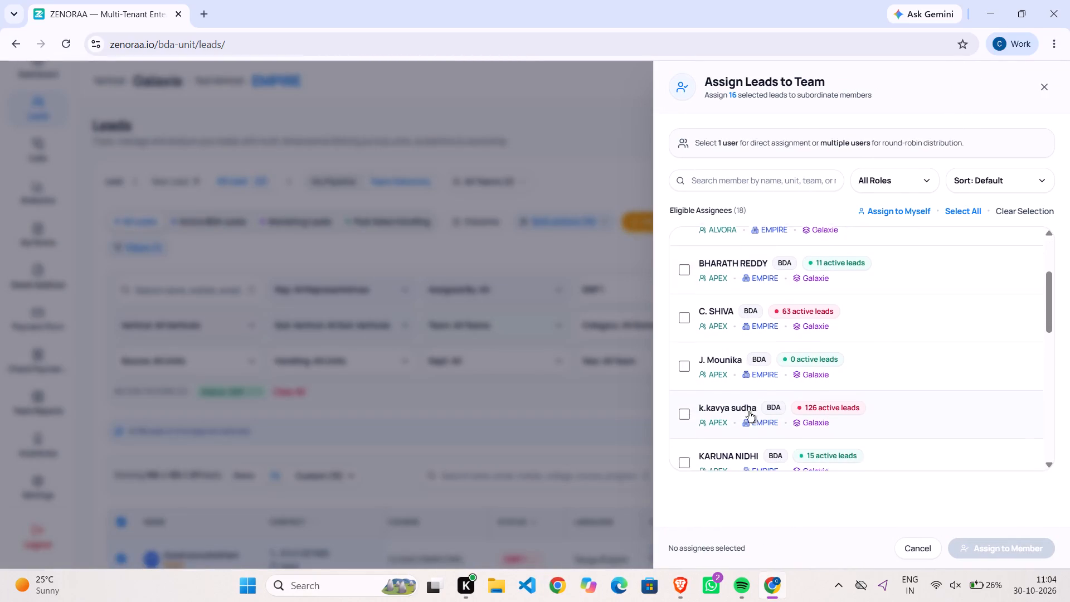
{"action": "scroll", "coordinate": [748, 411], "scroll_direction": "down", "scroll_amount": 4}
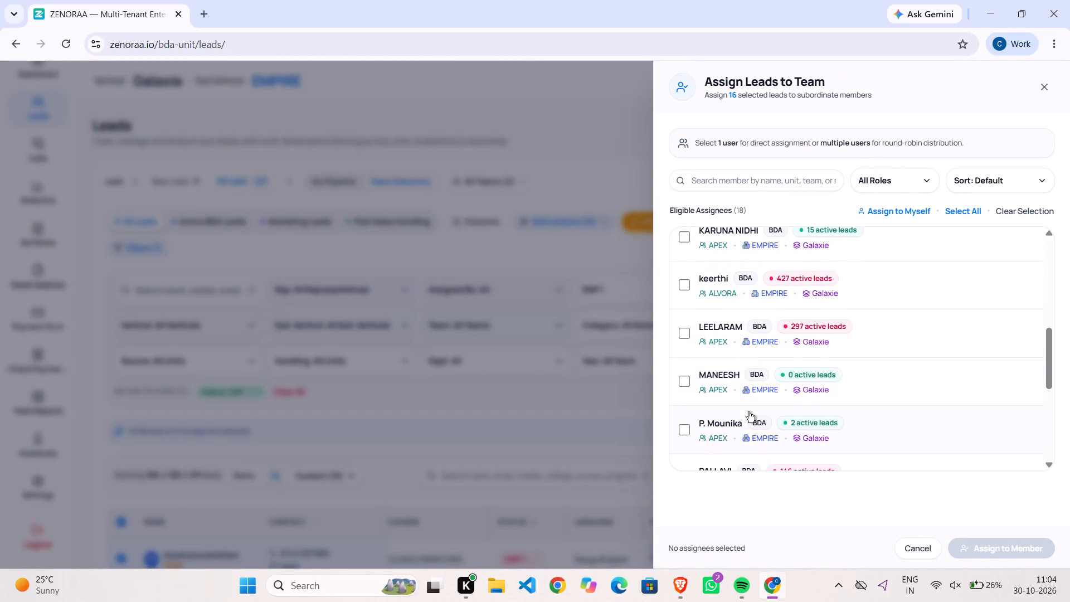
{"action": "scroll", "coordinate": [748, 411], "scroll_direction": "down", "scroll_amount": 1}
{"action": "left_click", "coordinate": [790, 410]}
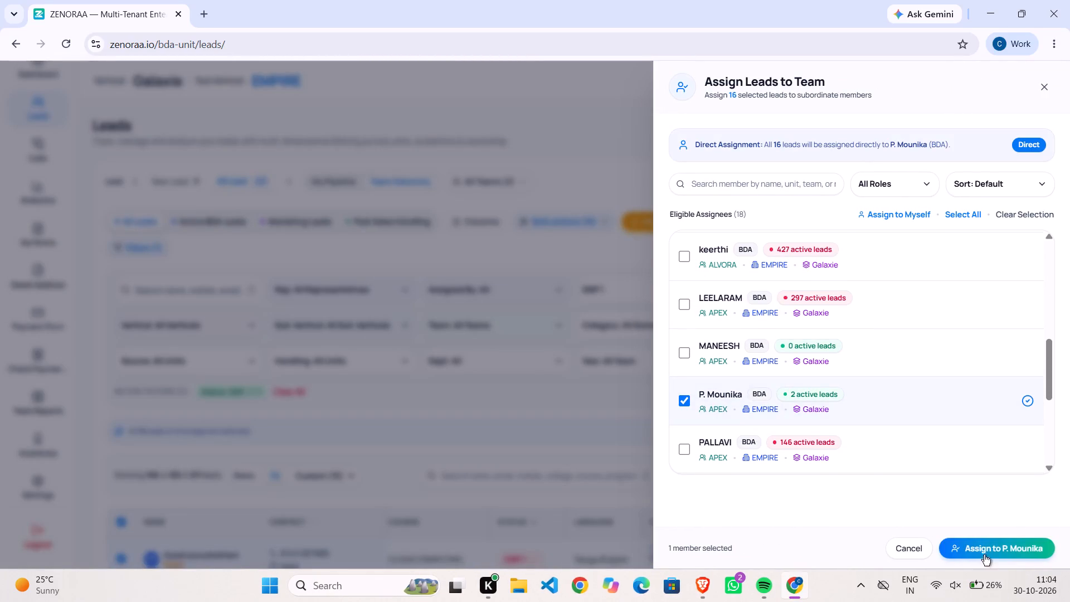
{"action": "left_click", "coordinate": [986, 549]}
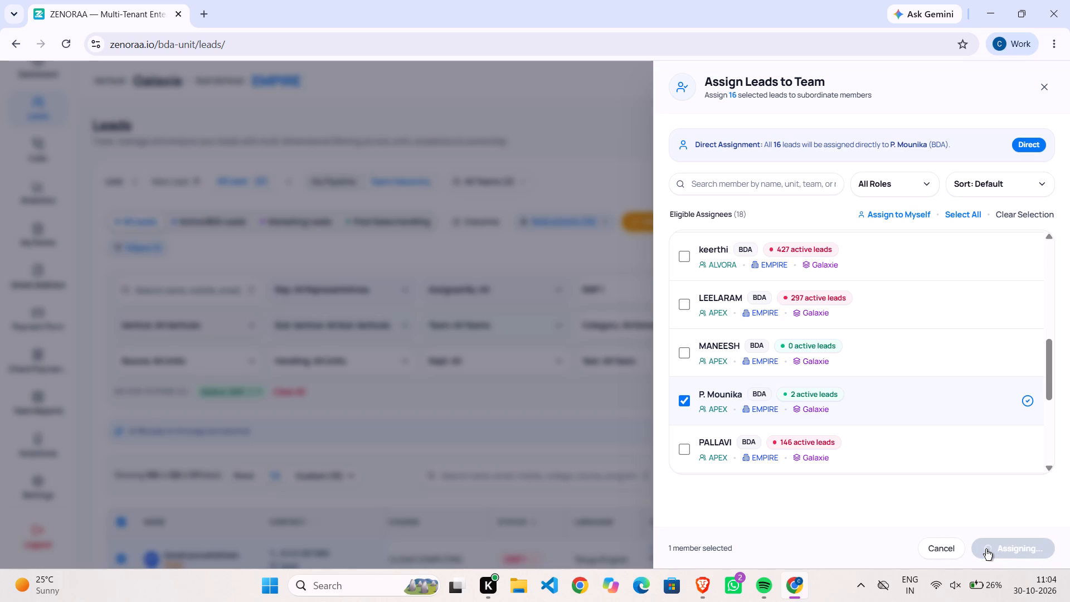
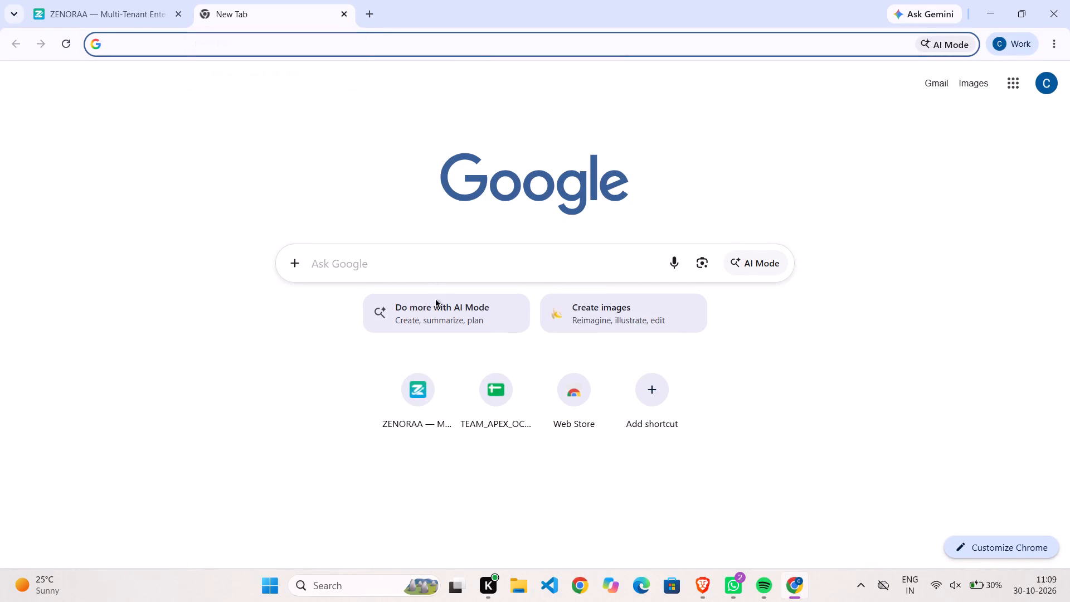
Open the TEAM_APEX_OCT_2026 spreadsheet and look through its student registration rows down to the first empty ones.
{"action": "left_click", "coordinate": [494, 390]}
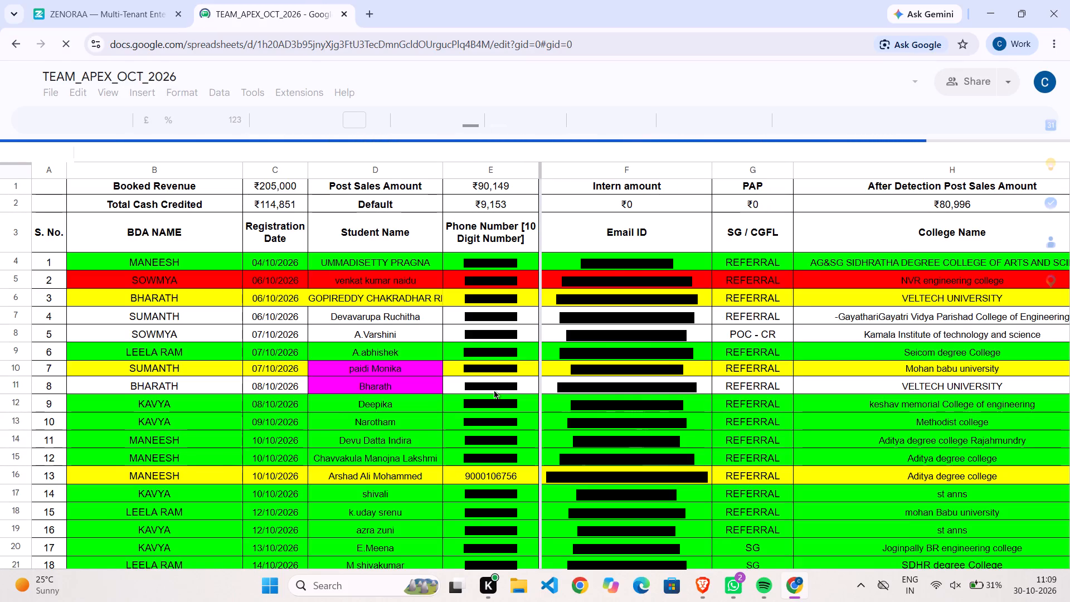
{"action": "scroll", "coordinate": [703, 324], "scroll_direction": "left", "scroll_amount": 3}
{"action": "left_click", "coordinate": [703, 324]}
{"action": "scroll", "coordinate": [703, 324], "scroll_direction": "down", "scroll_amount": 3}
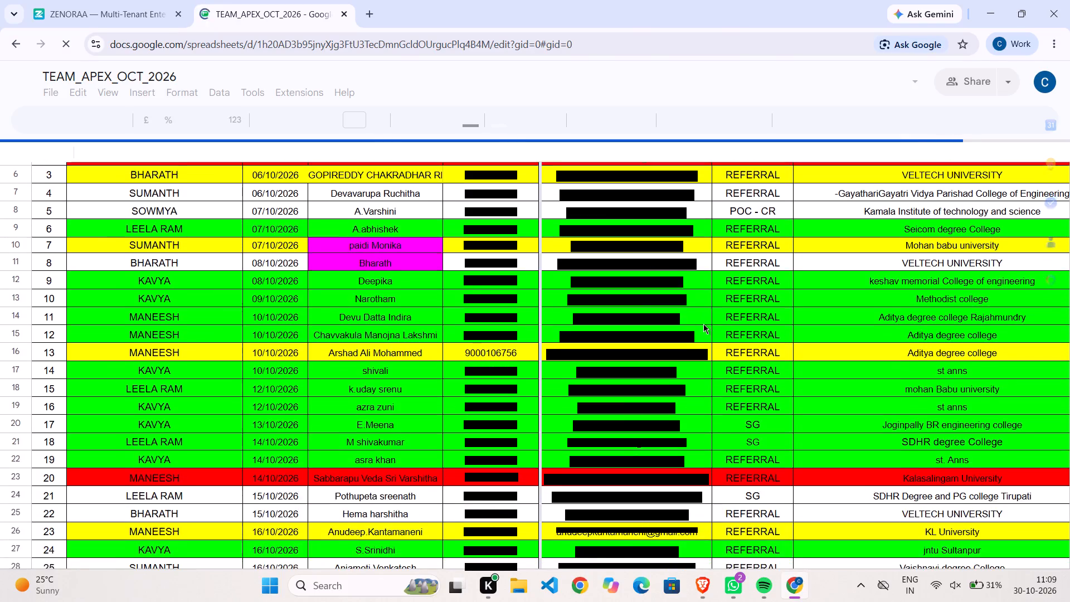
{"action": "scroll", "coordinate": [703, 324], "scroll_direction": "down", "scroll_amount": 1}
{"action": "scroll", "coordinate": [703, 324], "scroll_direction": "left", "scroll_amount": 2}
{"action": "scroll", "coordinate": [703, 324], "scroll_direction": "down", "scroll_amount": 5}
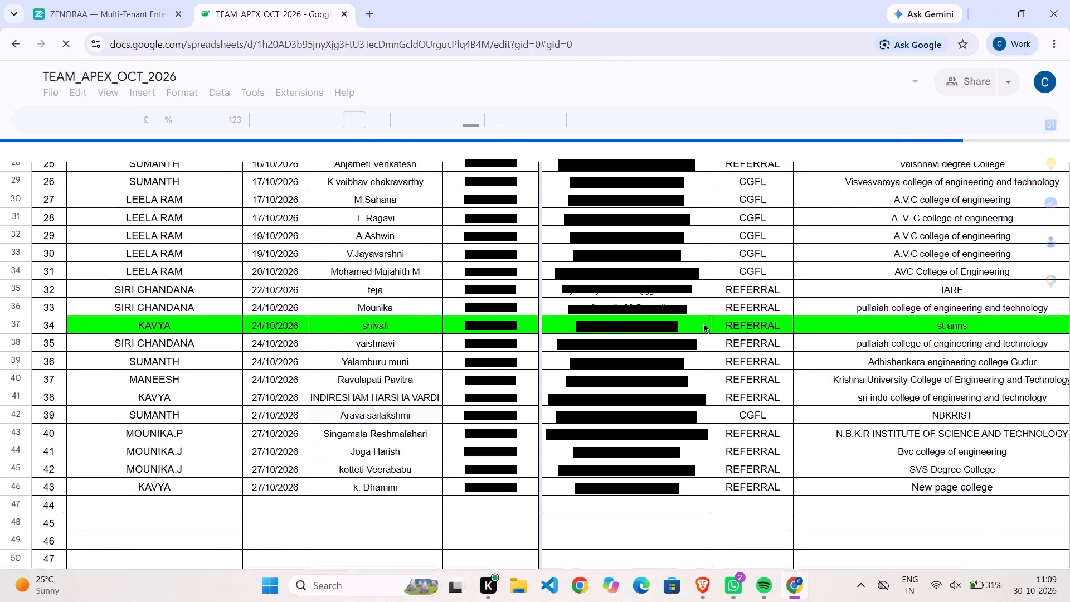
{"action": "scroll", "coordinate": [703, 324], "scroll_direction": "down", "scroll_amount": 1}
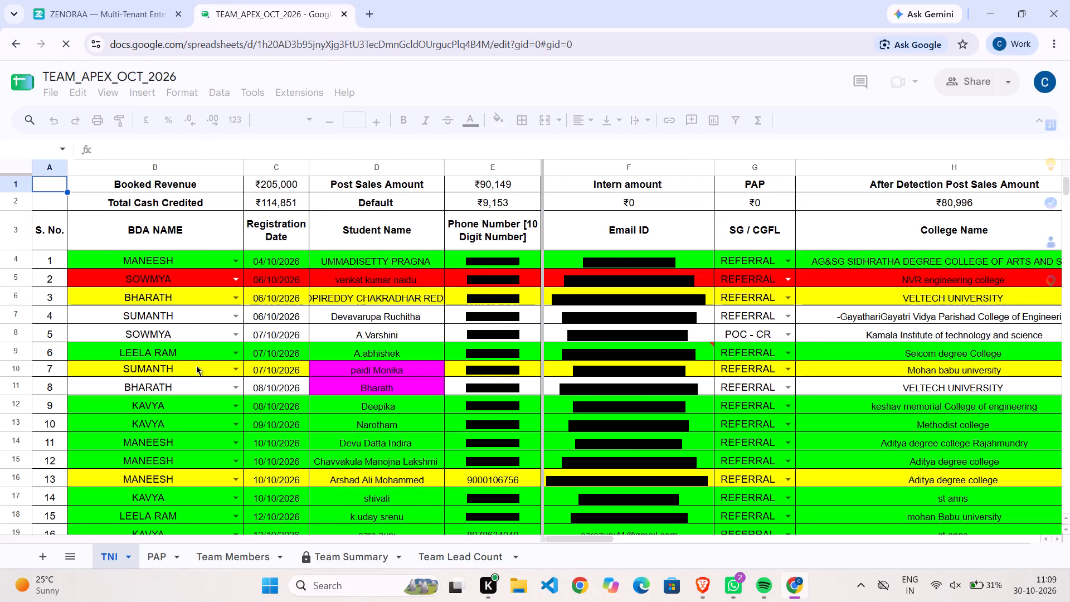
On the TNI sheet, fill in LEELA from the BDA name options for the empty serial numbers 44 and 45.
{"action": "scroll", "coordinate": [196, 366], "scroll_direction": "down", "scroll_amount": 5}
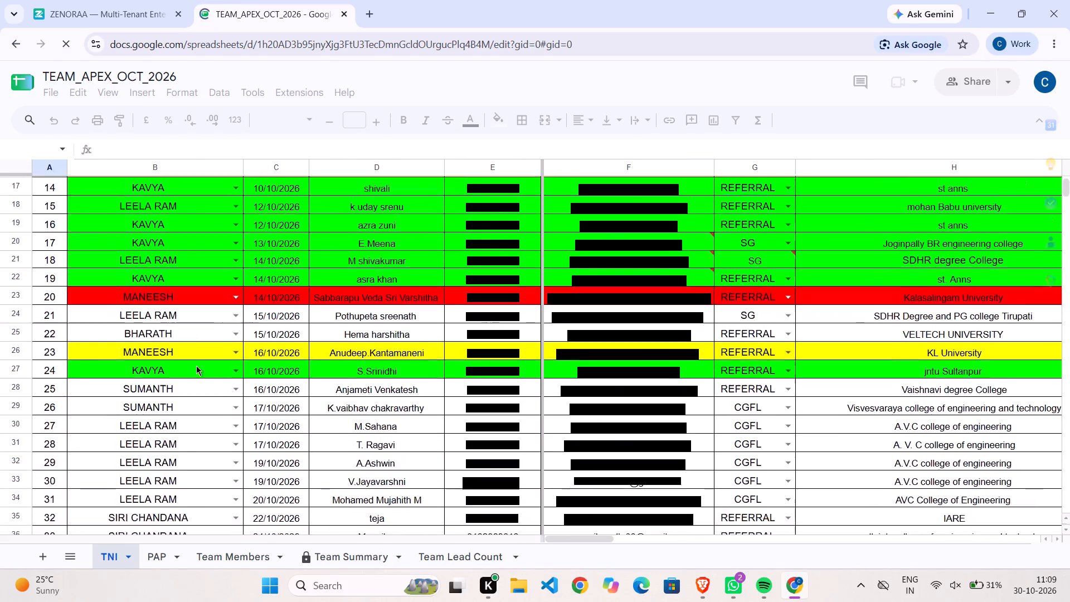
{"action": "scroll", "coordinate": [196, 366], "scroll_direction": "down", "scroll_amount": 2}
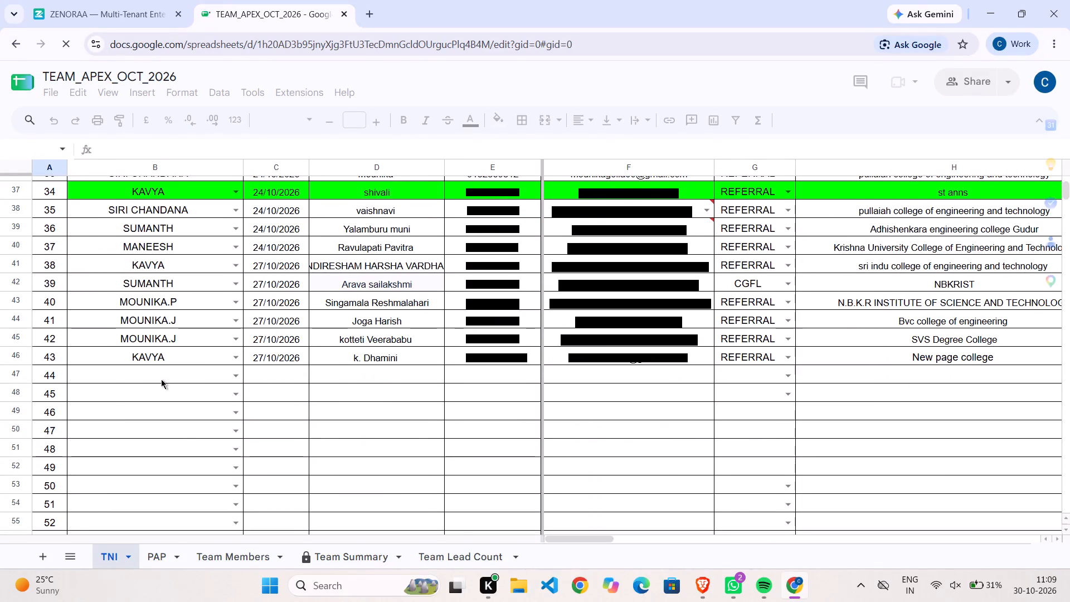
{"action": "left_click", "coordinate": [161, 379]}
{"action": "type", "text": "lee"}
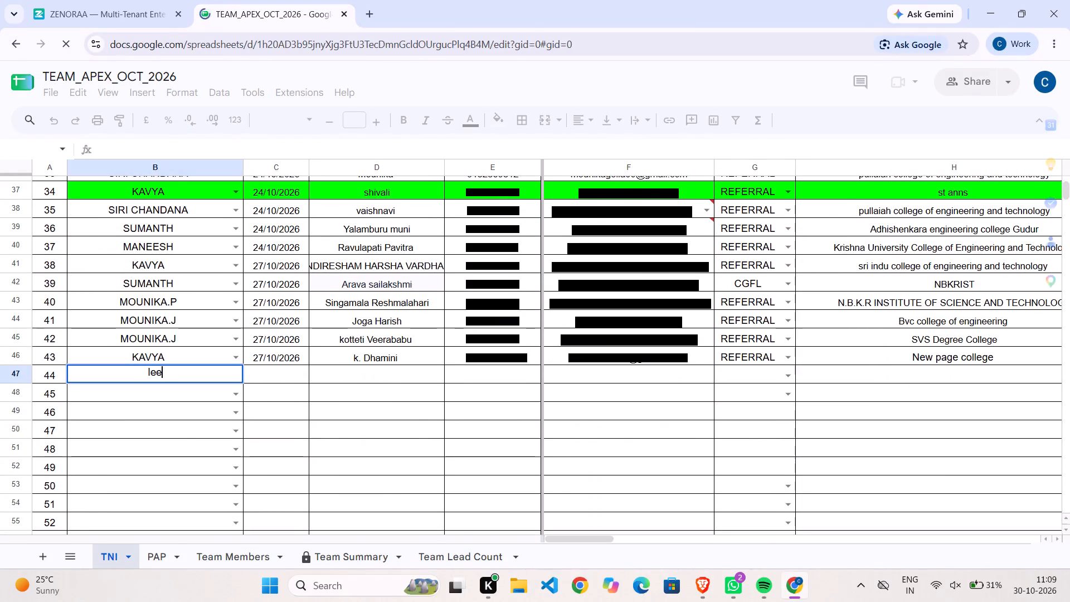
{"action": "key", "text": "BackSpace"}
{"action": "key", "text": "Return"}
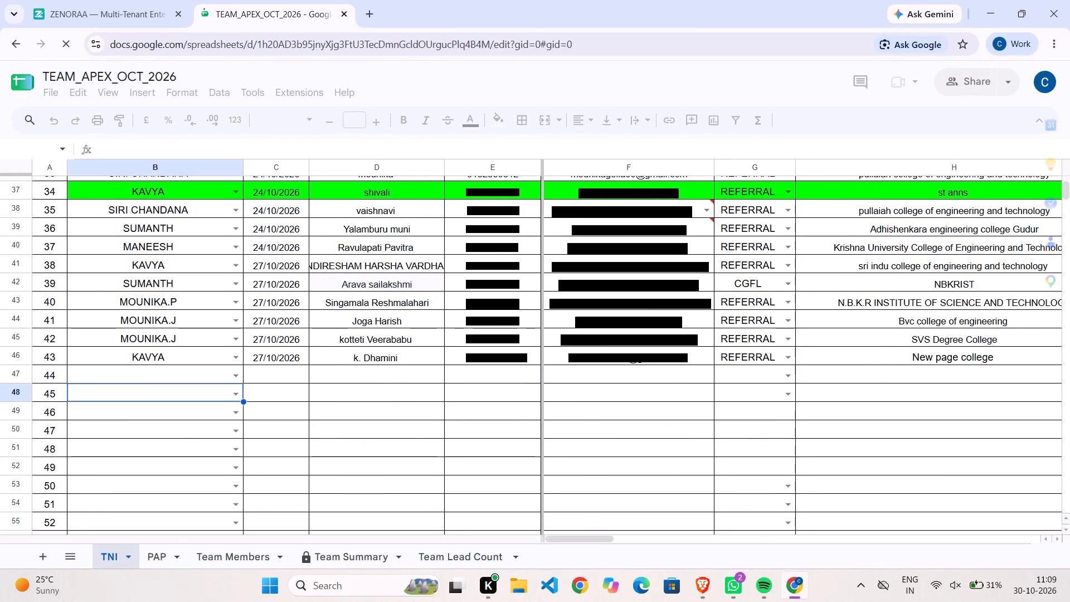
{"action": "key", "text": "Up"}
{"action": "type", "text": "le"}
{"action": "key", "text": "Down"}
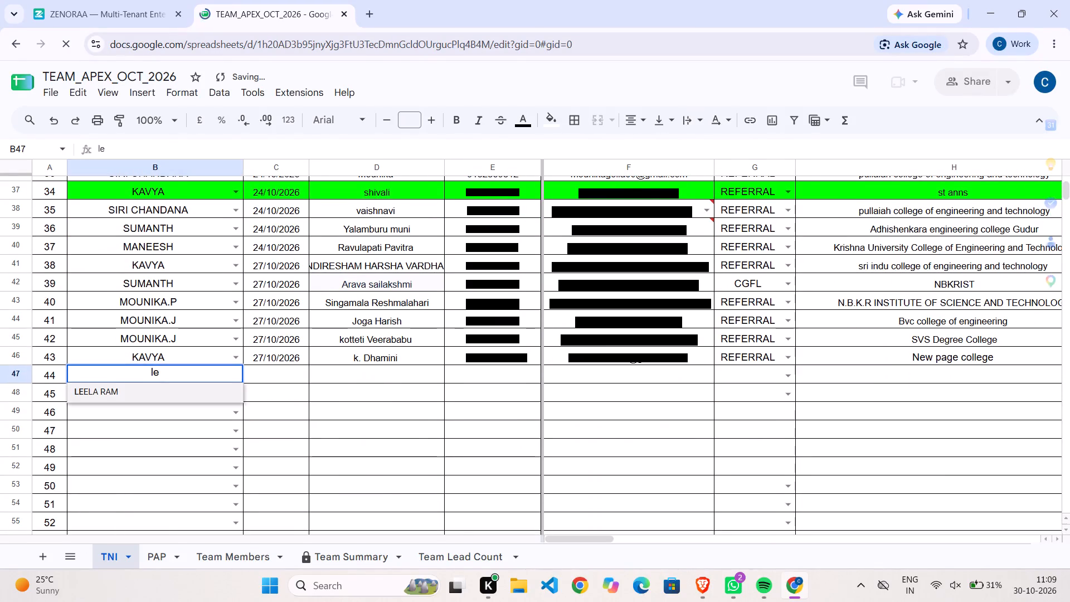
{"action": "key", "text": "Return"}
{"action": "type", "text": "le"}
{"action": "key", "text": "Down"}
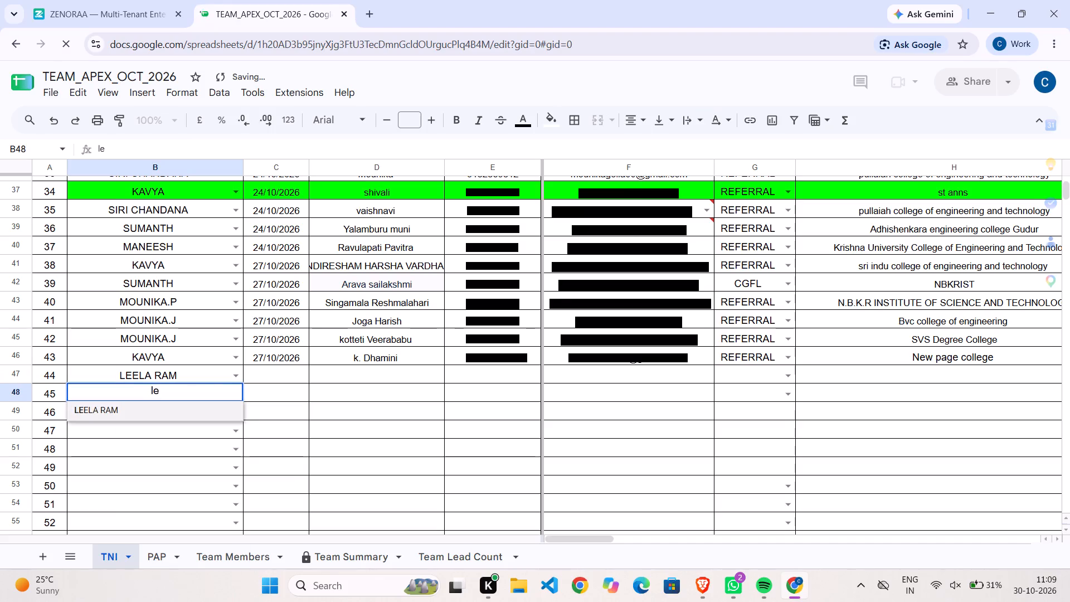
{"action": "key", "text": "Return"}
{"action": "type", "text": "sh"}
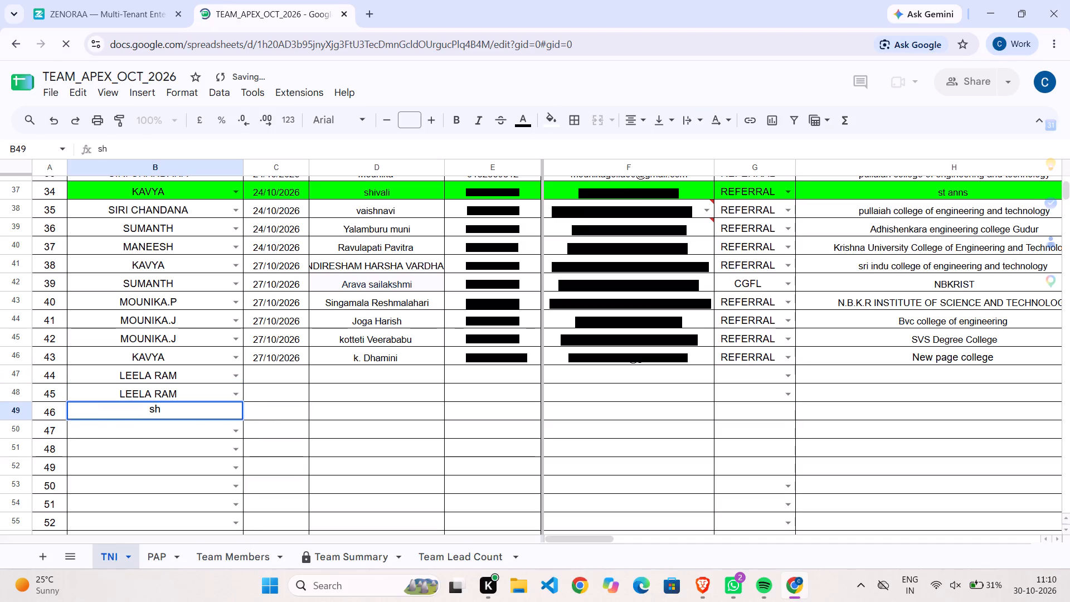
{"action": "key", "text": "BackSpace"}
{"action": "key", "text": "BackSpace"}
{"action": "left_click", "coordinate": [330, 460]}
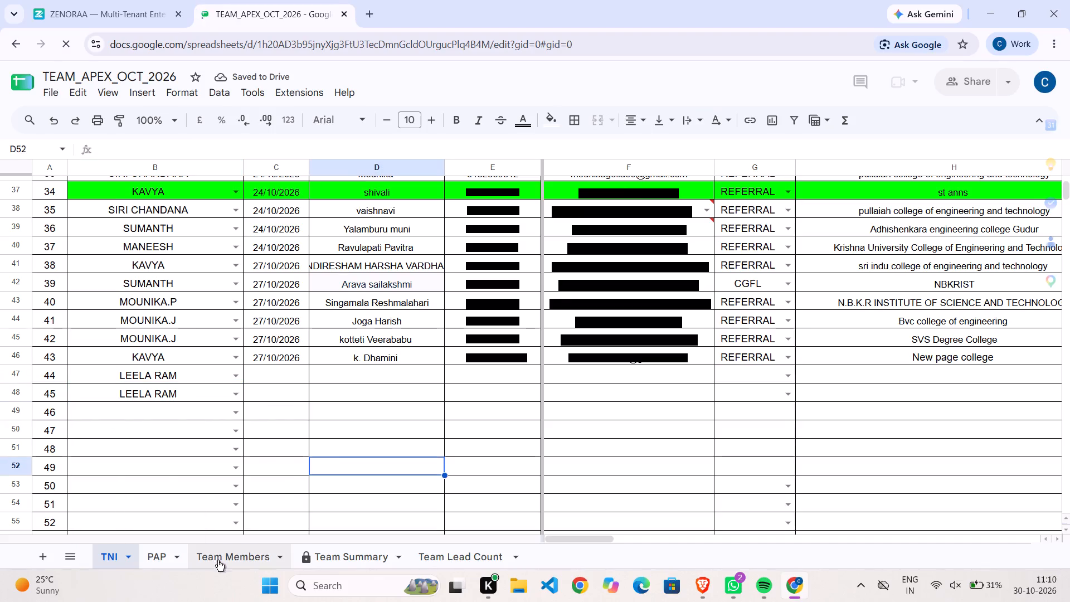
Add SHIVA with joining date 15/10/2026 in the first empty row of the Team Members sheet.
{"action": "left_click", "coordinate": [230, 557]}
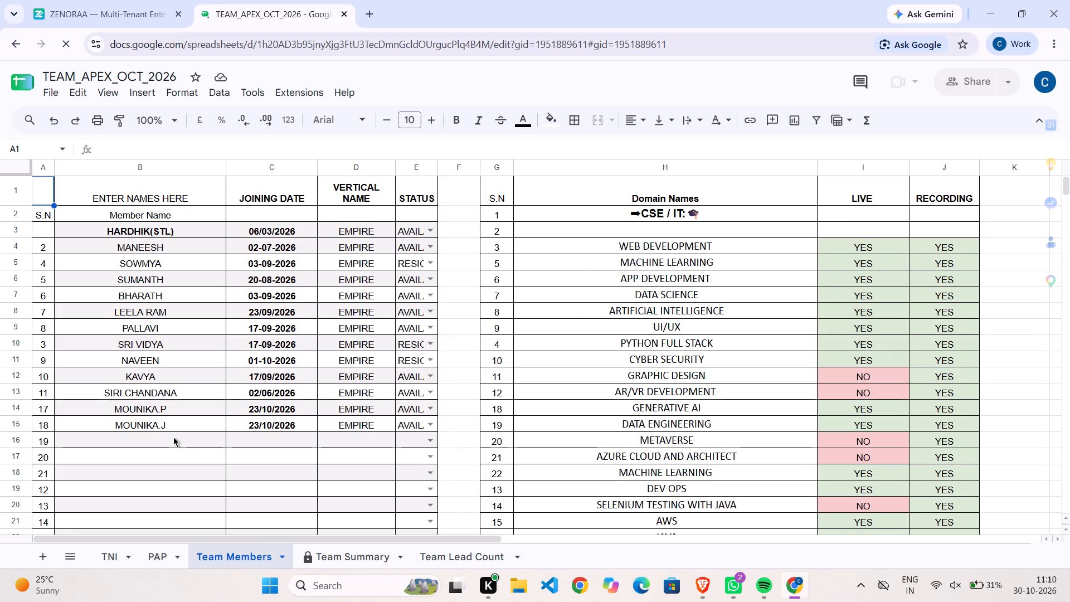
{"action": "left_click", "coordinate": [173, 437]}
{"action": "key", "text": "shift+s"}
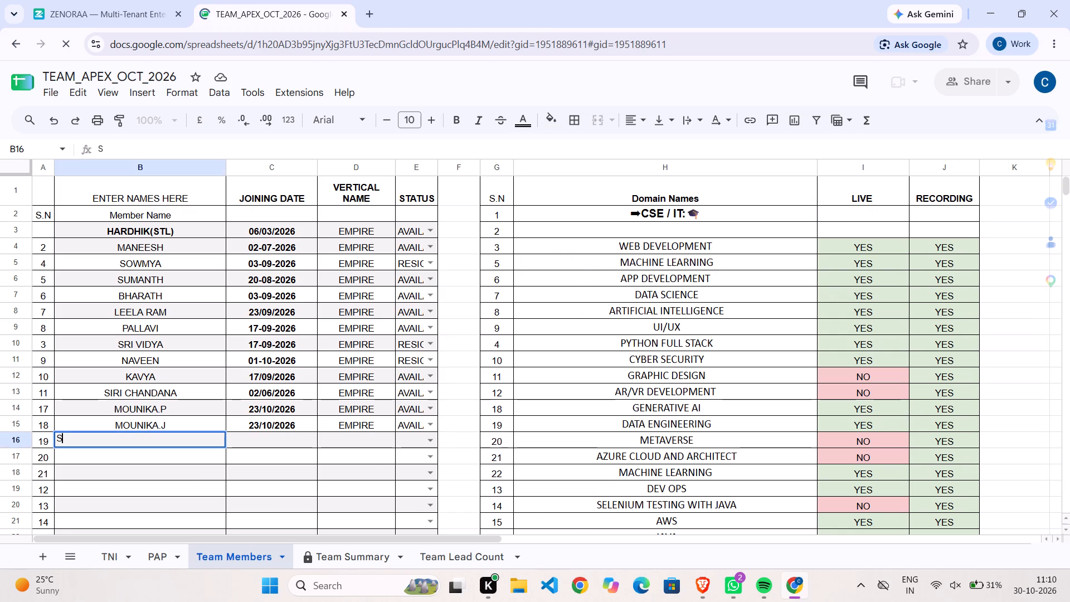
{"action": "type", "text": "HIVA"}
{"action": "key", "text": "Tab"}
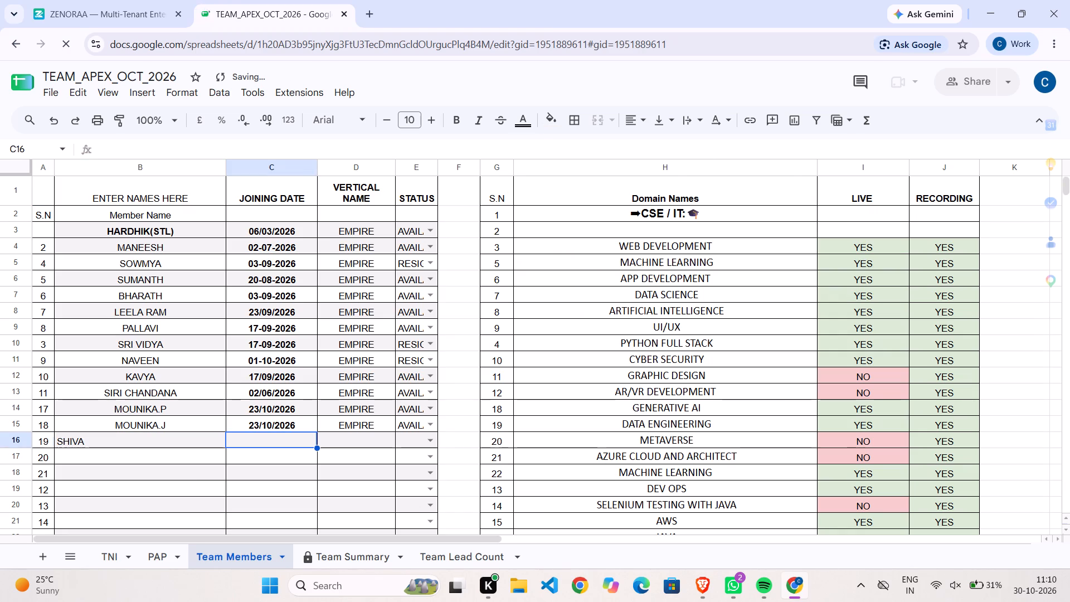
{"action": "type", "text": "15"}
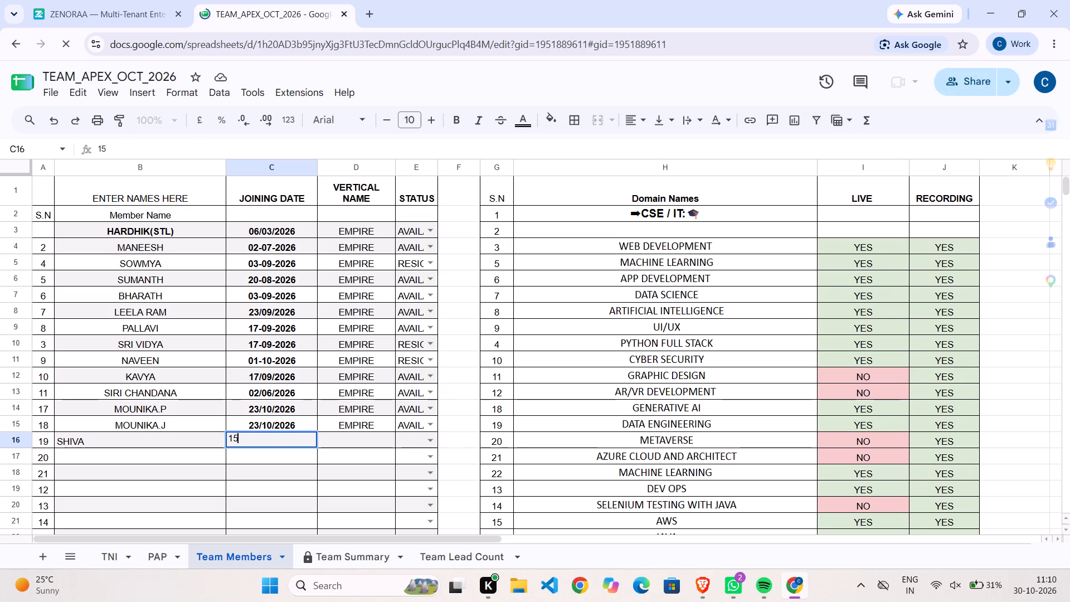
{"action": "type", "text": "/10"}
{"action": "type", "text": "/2026"}
{"action": "key", "text": "Return"}
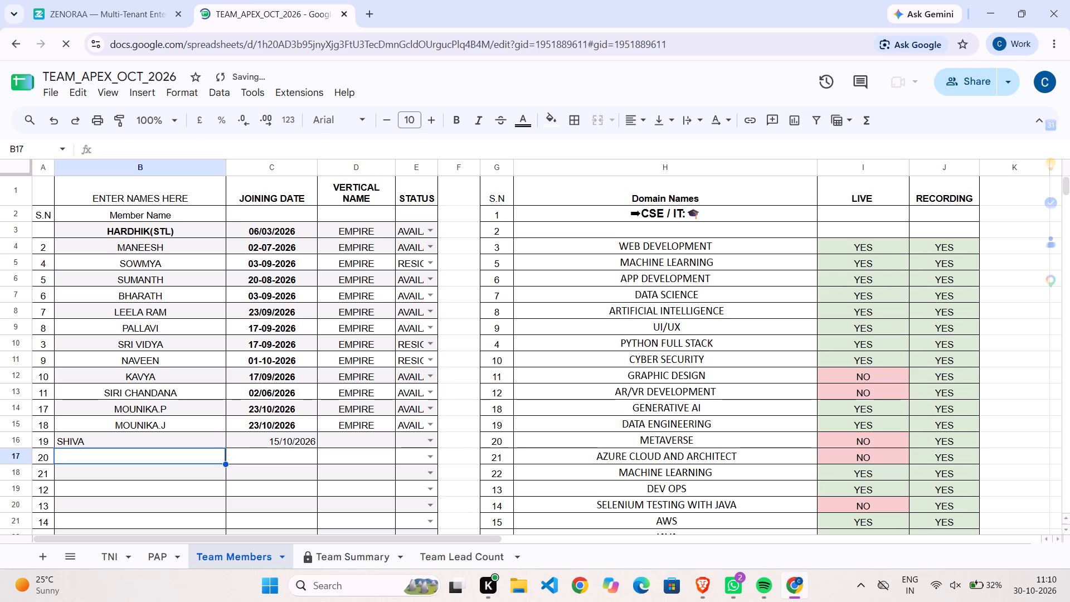
Centre the name SHIVA in regular weight, and make the joining date beside it bold and centred.
{"action": "key", "text": "Up"}
{"action": "left_click", "coordinate": [456, 122]}
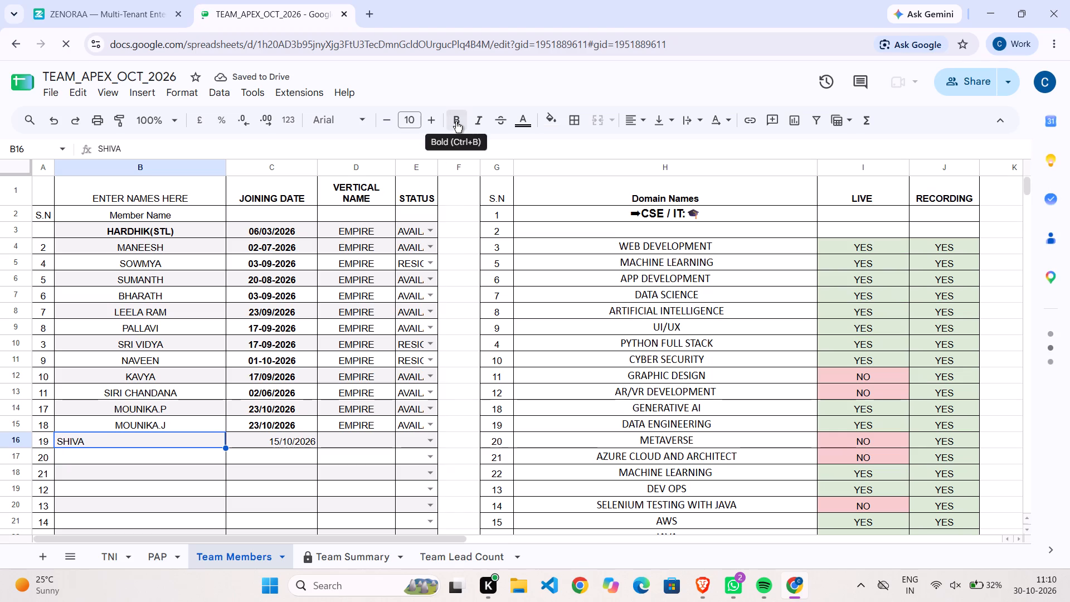
{"action": "left_click_drag", "start_coordinate": [460, 119], "coordinate": [617, 115]}
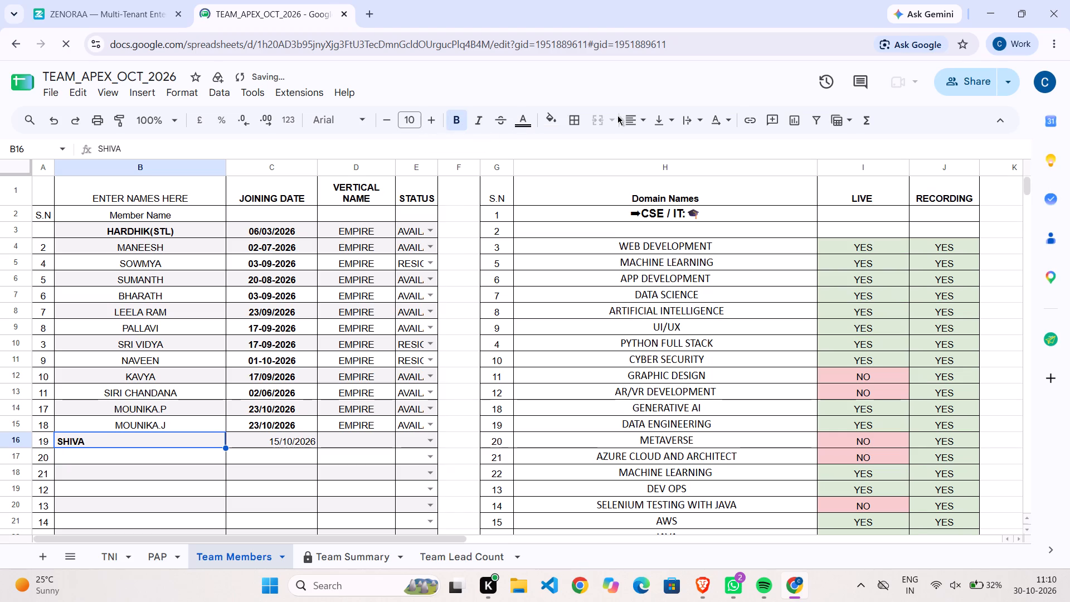
{"action": "left_click_drag", "start_coordinate": [617, 115], "coordinate": [636, 121]}
{"action": "left_click", "coordinate": [636, 121]}
{"action": "left_click", "coordinate": [656, 149]}
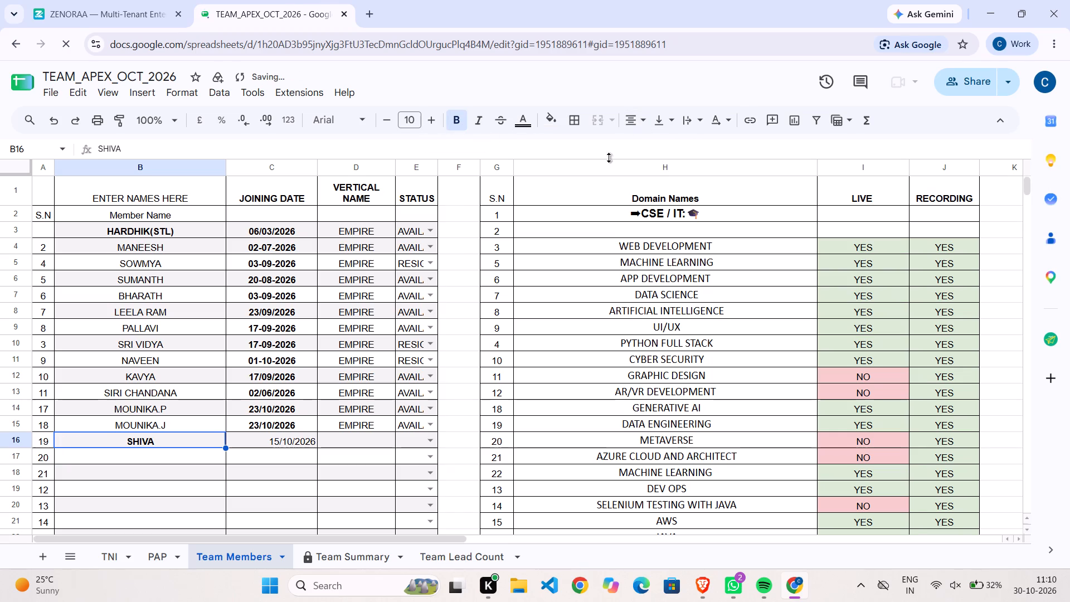
{"action": "left_click", "coordinate": [455, 119]}
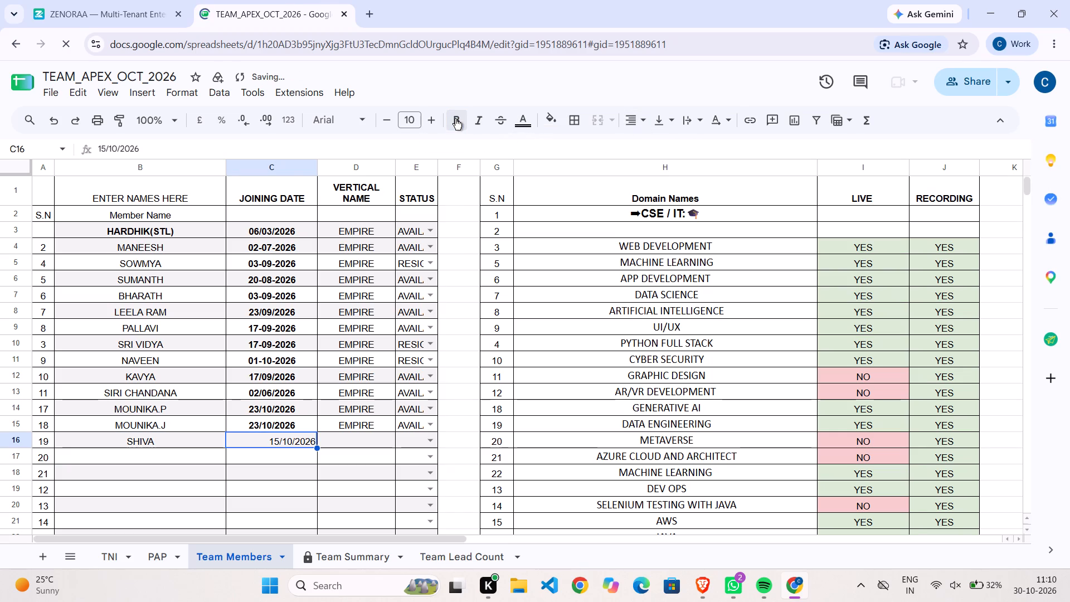
{"action": "left_click", "coordinate": [455, 119]}
{"action": "left_click_drag", "start_coordinate": [637, 118], "coordinate": [637, 119]}
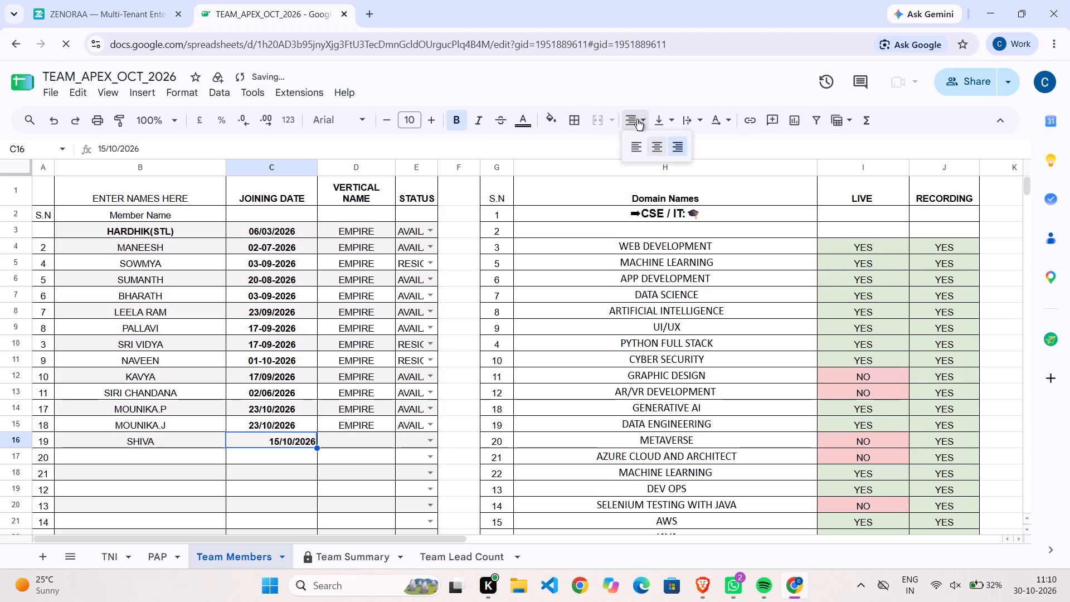
{"action": "left_click_drag", "start_coordinate": [637, 119], "coordinate": [653, 148]}
{"action": "left_click", "coordinate": [653, 148]}
Complete SHIVA's row with EMPIRE as the vertical name, copied from the row above, and the AVAIL. status option.
{"action": "key", "text": "Right"}
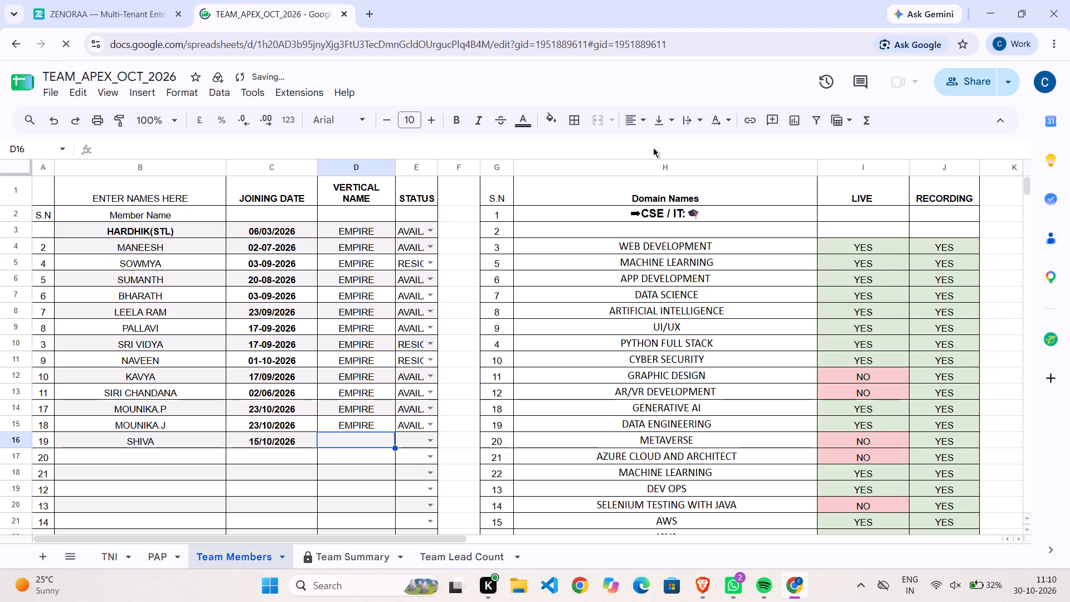
{"action": "key", "text": "Up"}
{"action": "key", "text": "ctrl+c"}
{"action": "key", "text": "Down"}
{"action": "key", "text": "ctrl+v"}
{"action": "key", "text": "Right"}
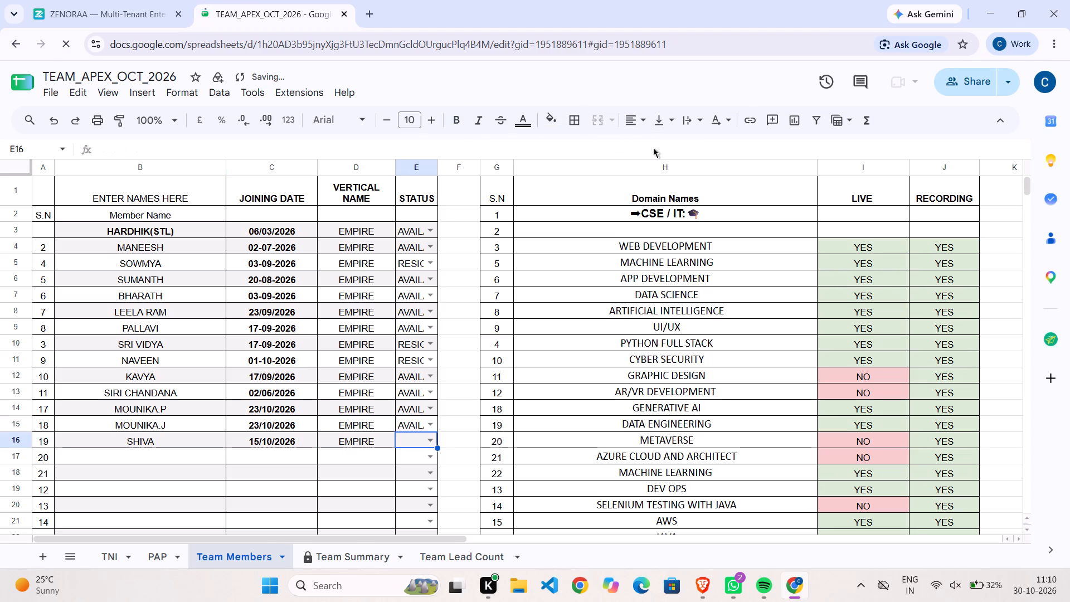
{"action": "type", "text": "av"}
{"action": "key", "text": "Down"}
{"action": "key", "text": "Return"}
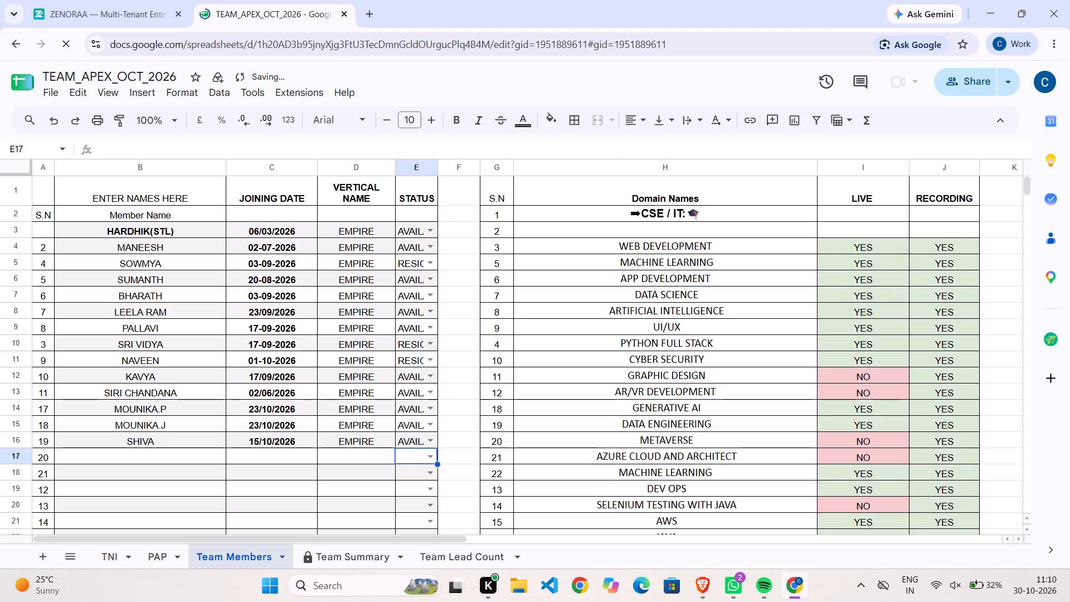
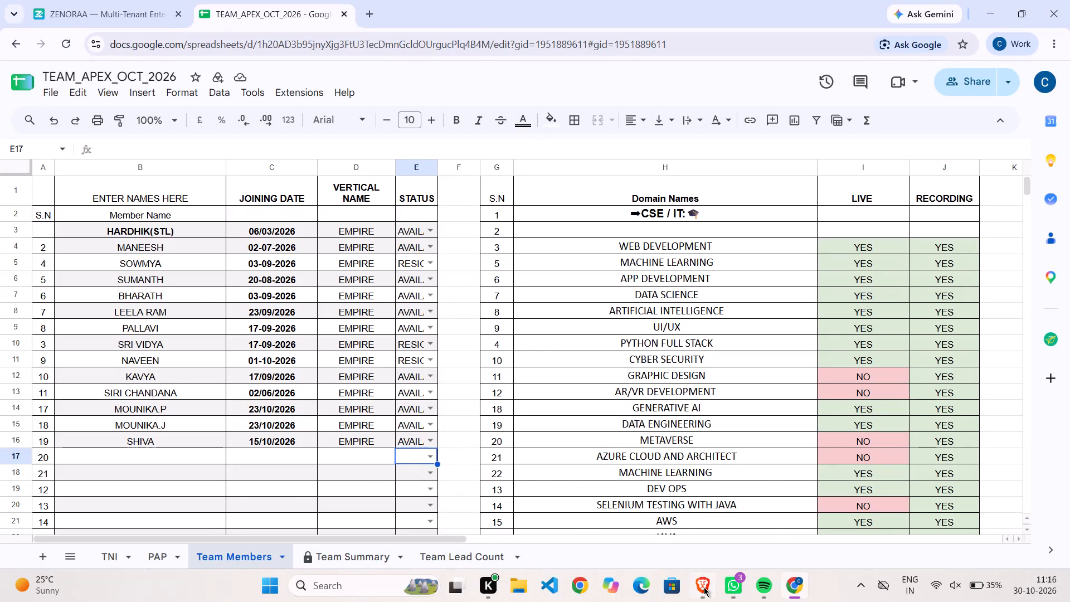
Switch to the ZENORAA leads page in Brave, clear the lead search, and filter the leads by the Call Back status.
{"action": "left_click", "coordinate": [704, 587]}
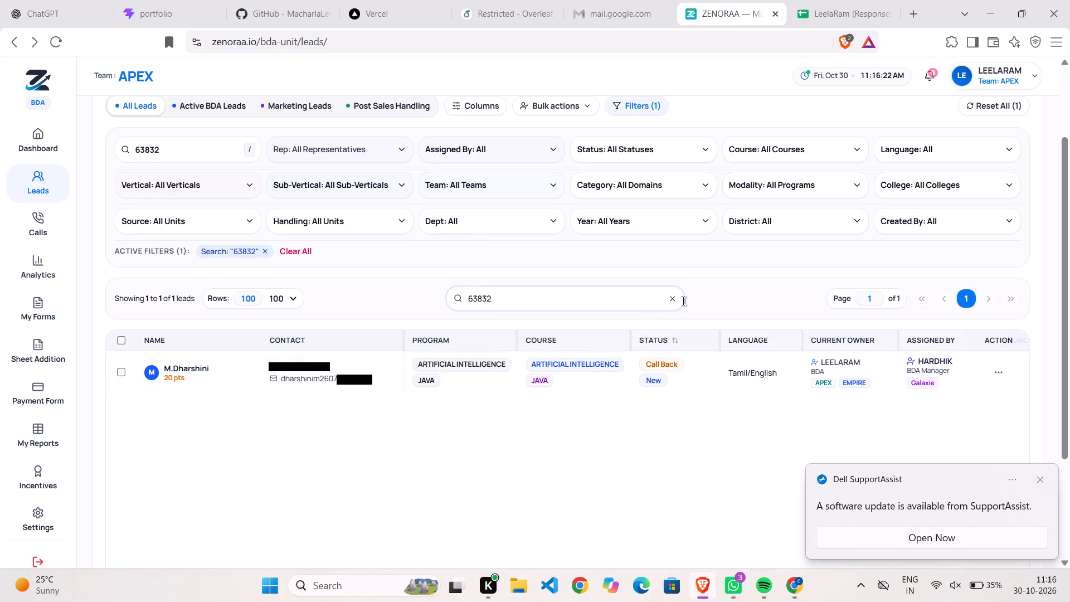
{"action": "left_click", "coordinate": [672, 303]}
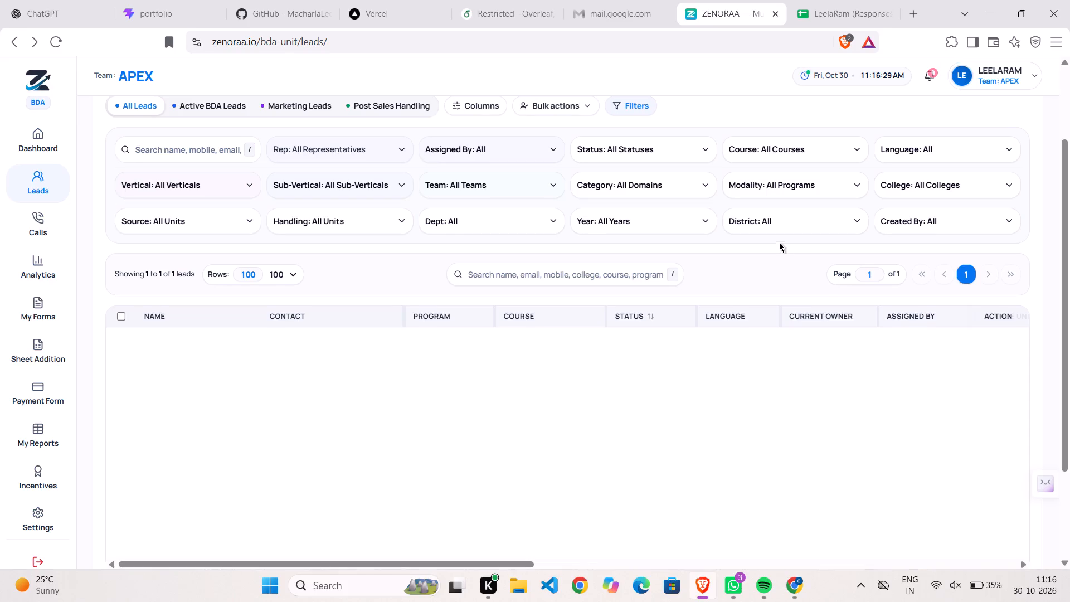
{"action": "left_click", "coordinate": [702, 145]}
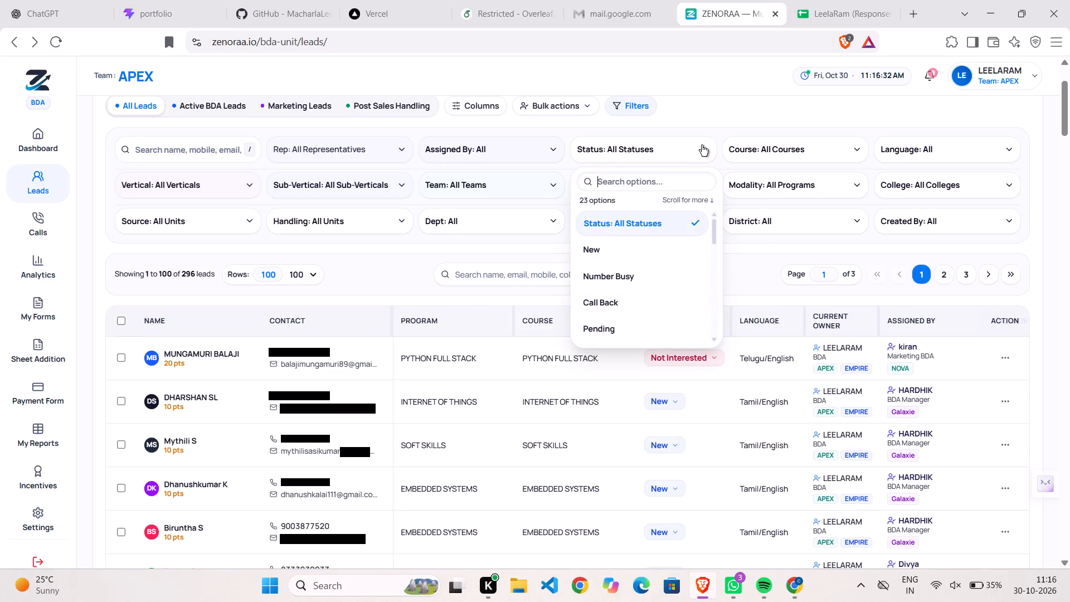
{"action": "scroll", "coordinate": [692, 237], "scroll_direction": "down", "scroll_amount": 1}
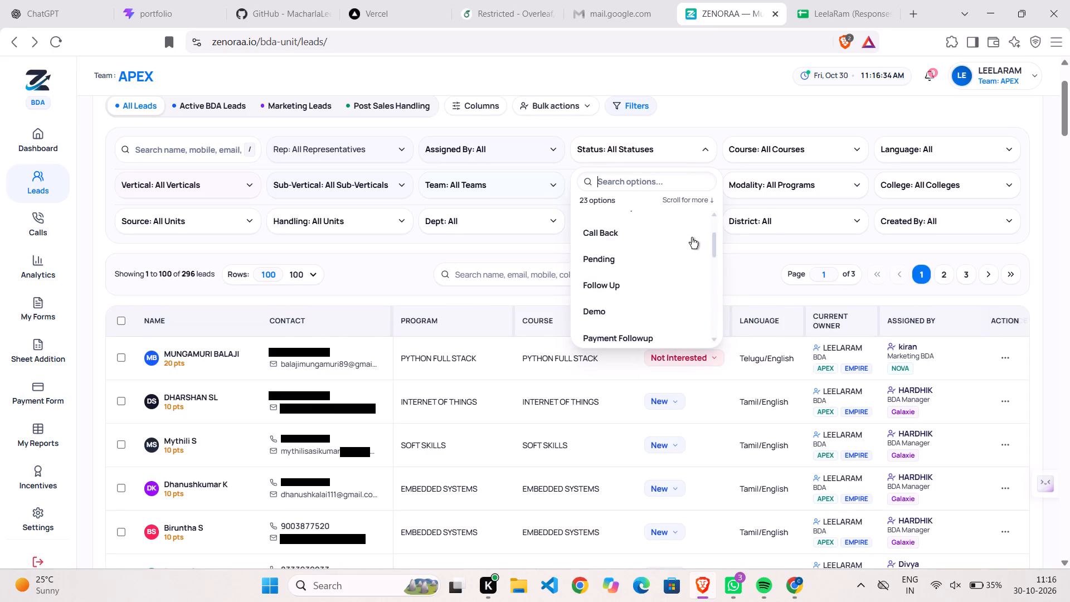
{"action": "scroll", "coordinate": [692, 237], "scroll_direction": "down", "scroll_amount": 1}
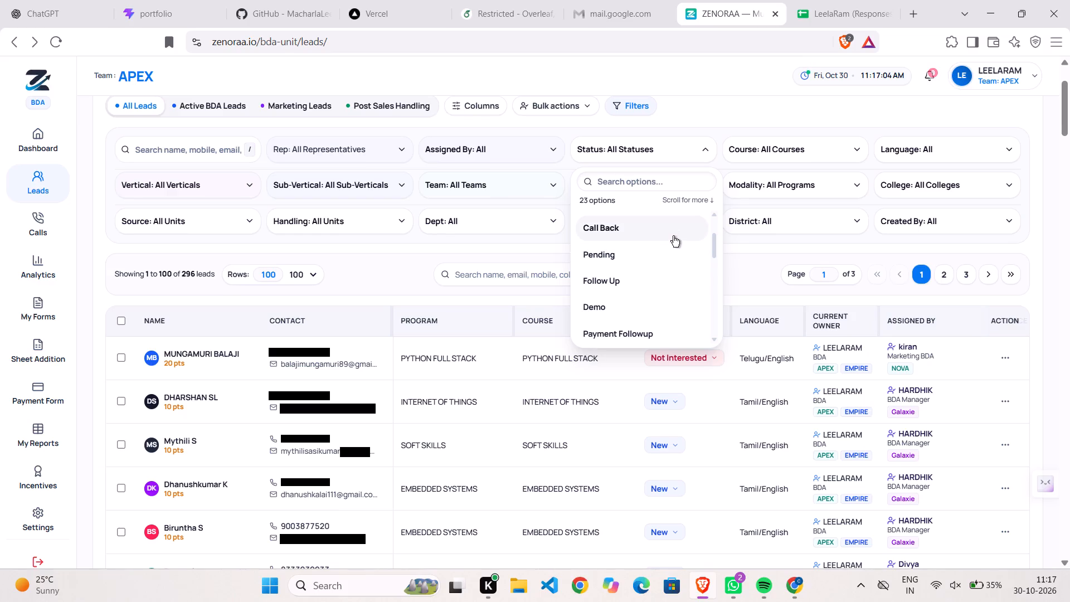
{"action": "left_click", "coordinate": [675, 235]}
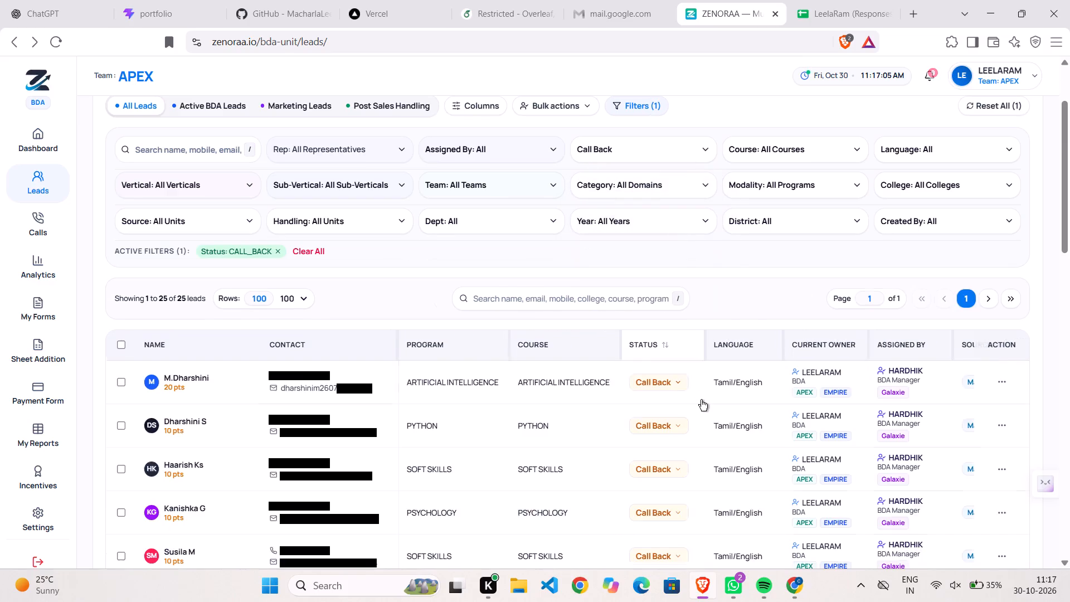
Examine the Call Back leads' details across the owner, college, department, section and year of study columns.
{"action": "scroll", "coordinate": [701, 400], "scroll_direction": "down", "scroll_amount": 2}
{"action": "scroll", "coordinate": [701, 400], "scroll_direction": "left", "scroll_amount": 4}
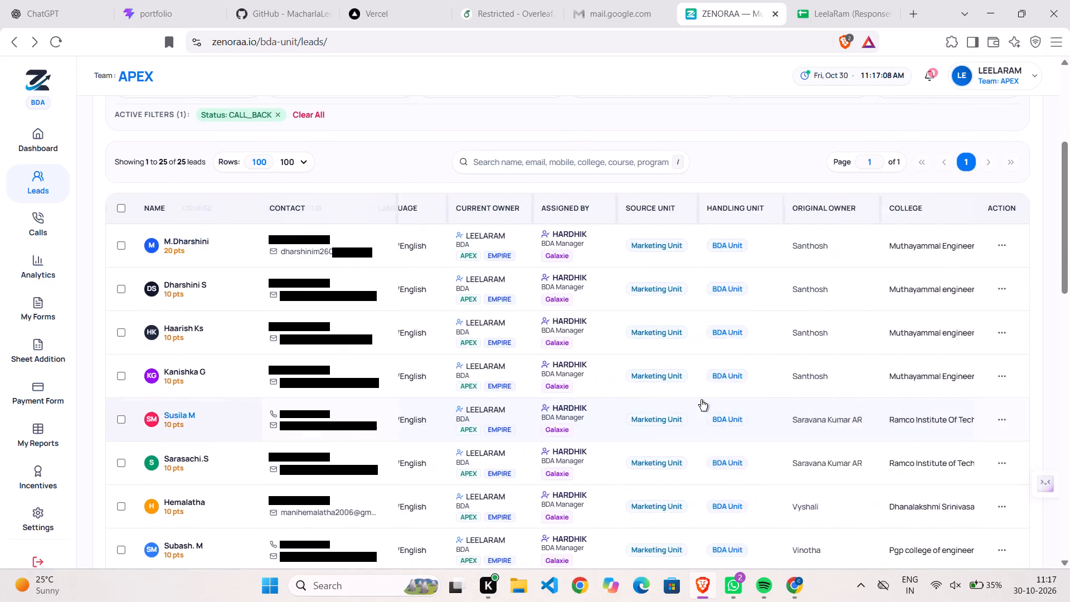
{"action": "scroll", "coordinate": [701, 400], "scroll_direction": "left", "scroll_amount": 2}
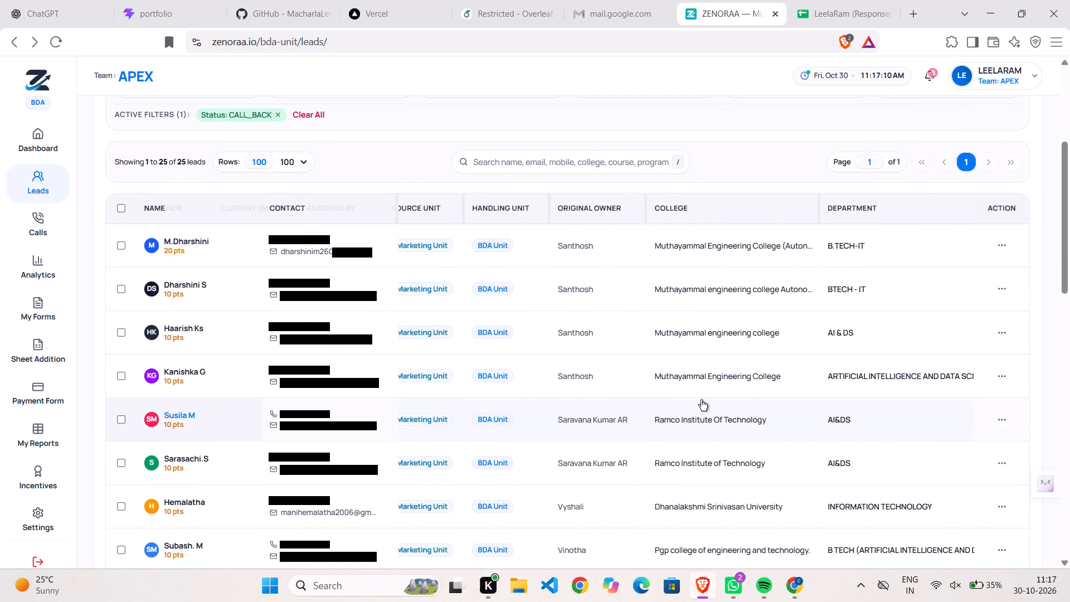
{"action": "scroll", "coordinate": [701, 400], "scroll_direction": "left", "scroll_amount": 1}
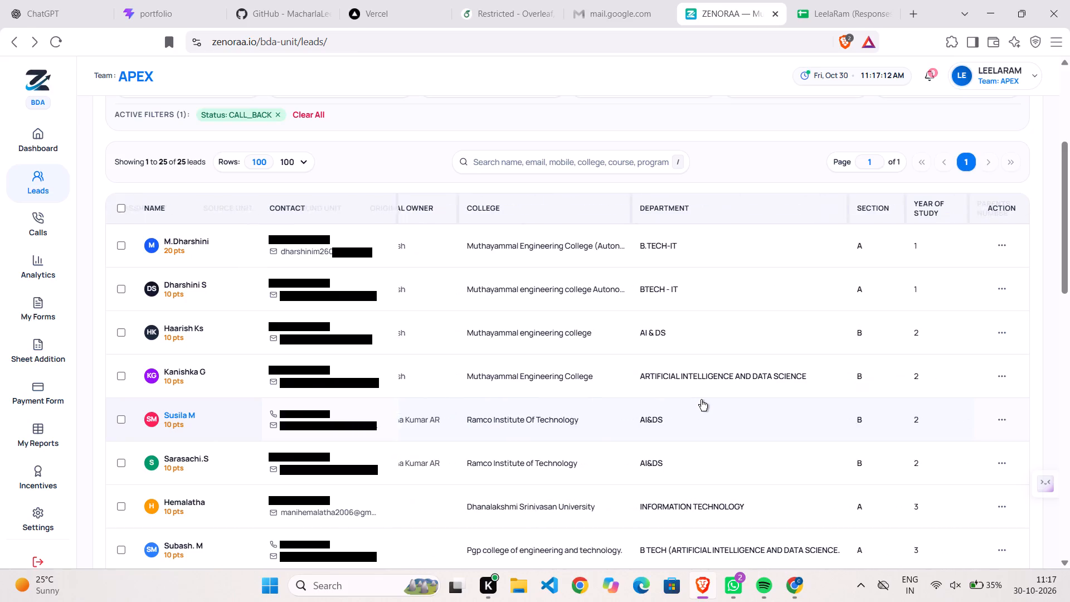
{"action": "scroll", "coordinate": [701, 400], "scroll_direction": "left", "scroll_amount": 1}
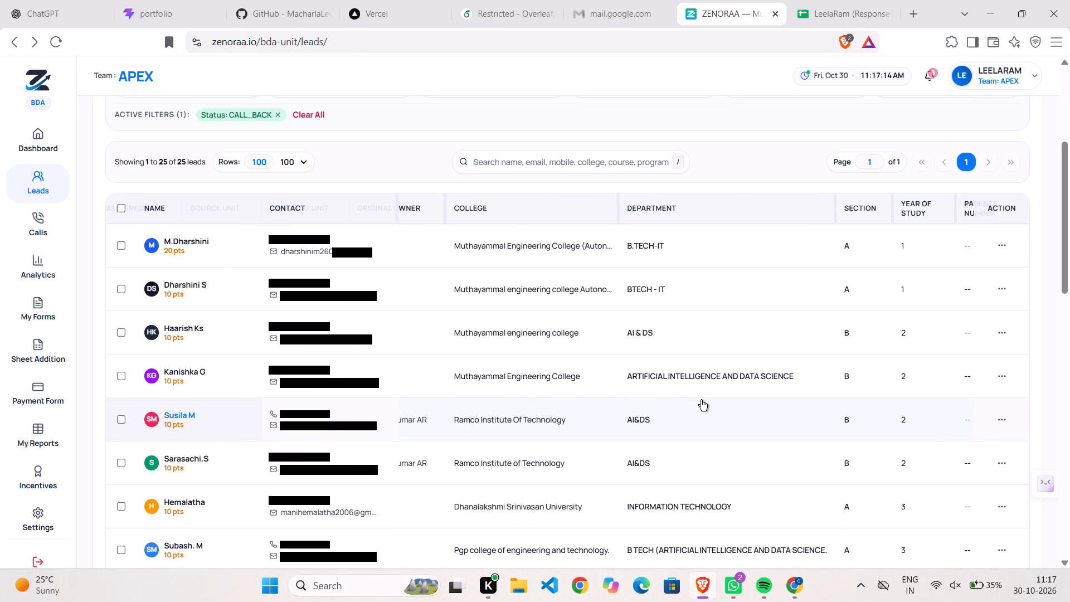
{"action": "scroll", "coordinate": [701, 400], "scroll_direction": "left", "scroll_amount": 1}
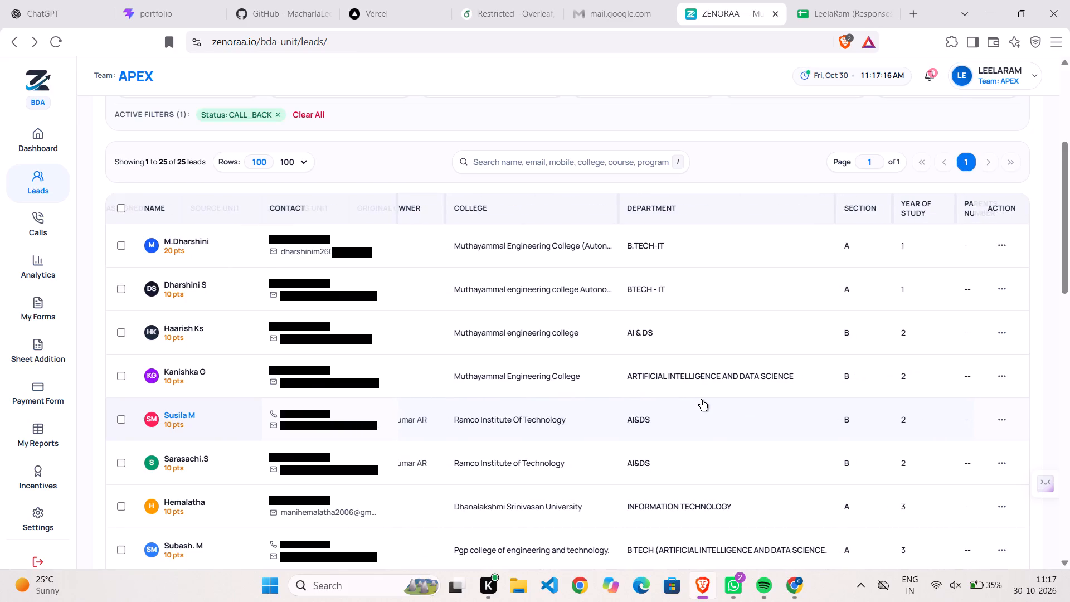
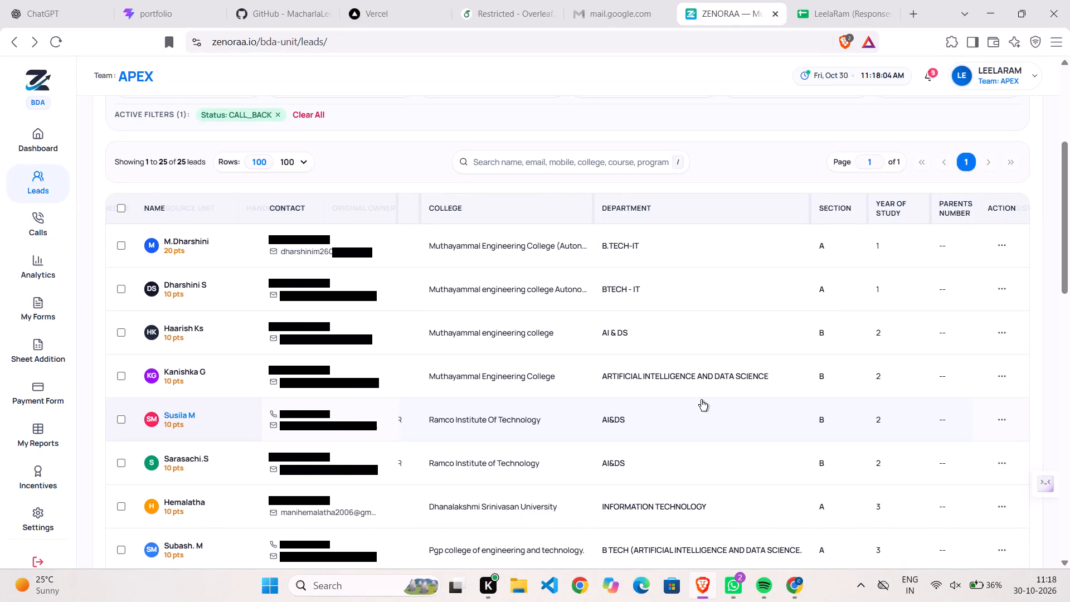
Examine the Call Back leads further down the list across the program, status, language, current owner, assigned by, unit, original owner and college columns.
{"action": "scroll", "coordinate": [701, 400], "scroll_direction": "right", "scroll_amount": 13}
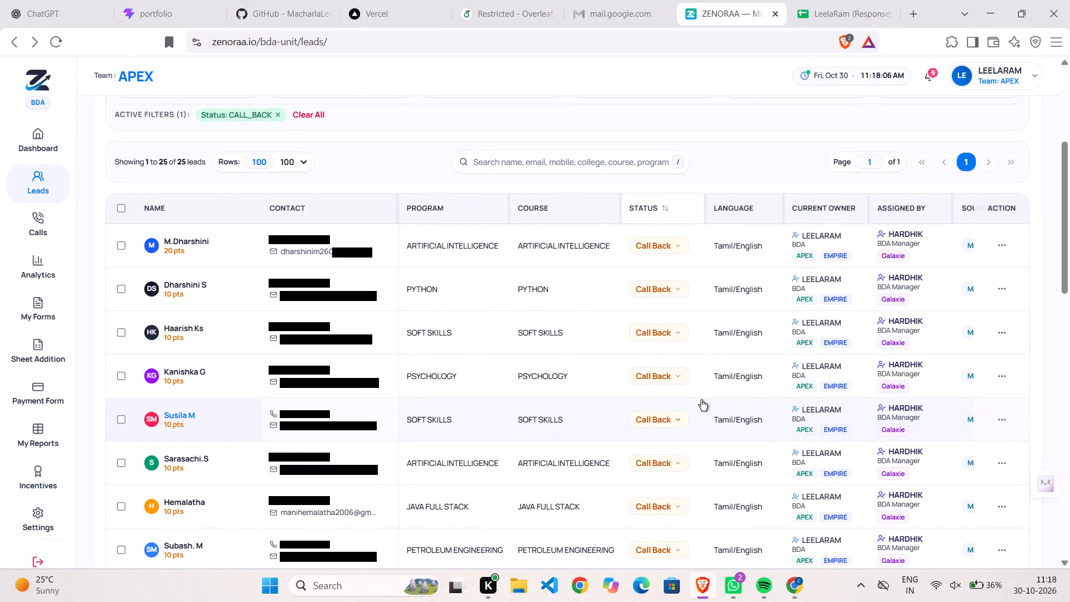
{"action": "scroll", "coordinate": [701, 400], "scroll_direction": "left", "scroll_amount": 7}
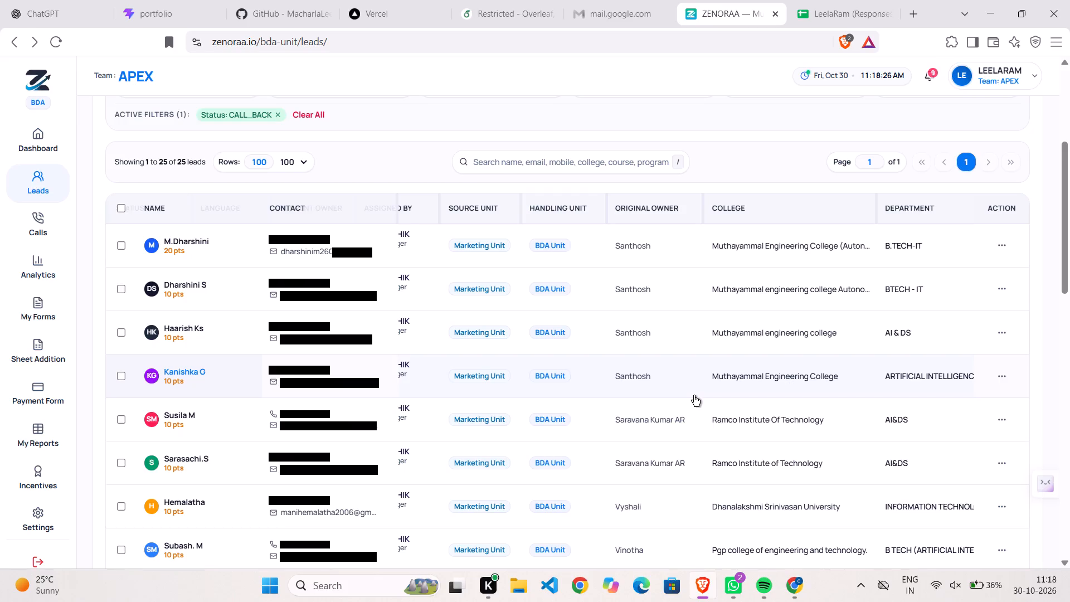
{"action": "scroll", "coordinate": [694, 395], "scroll_direction": "down", "scroll_amount": 2}
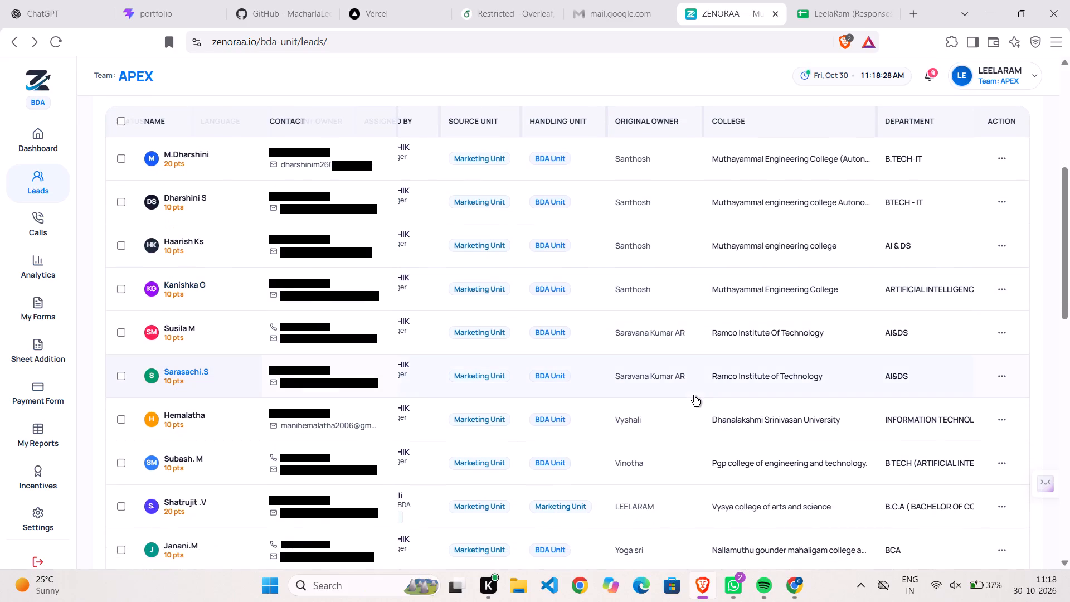
{"action": "scroll", "coordinate": [695, 395], "scroll_direction": "right", "scroll_amount": 1}
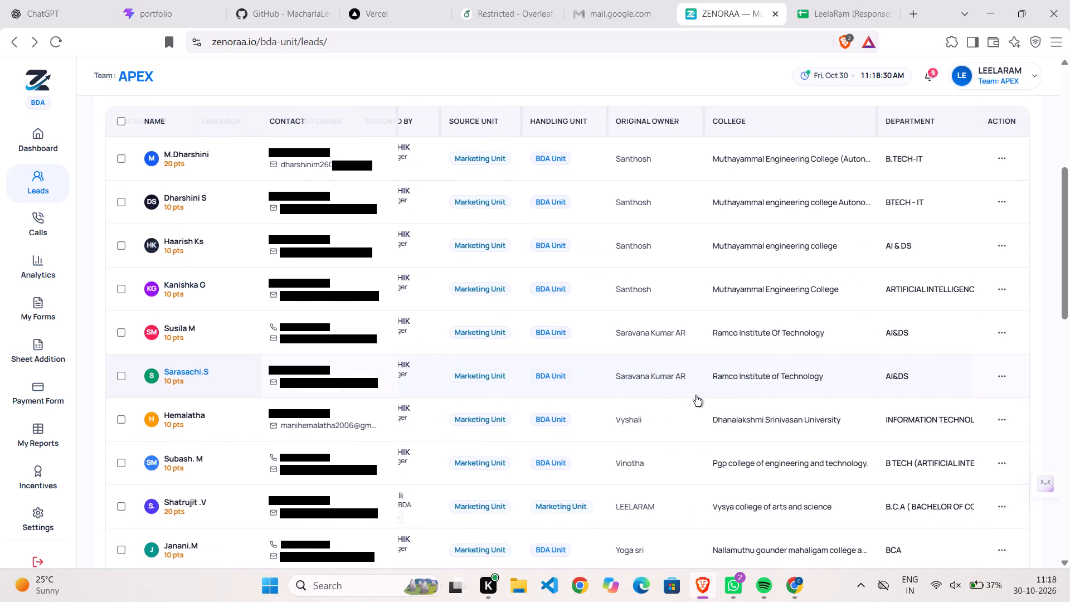
{"action": "scroll", "coordinate": [695, 395], "scroll_direction": "right", "scroll_amount": 1}
{"action": "scroll", "coordinate": [695, 395], "scroll_direction": "down", "scroll_amount": 2}
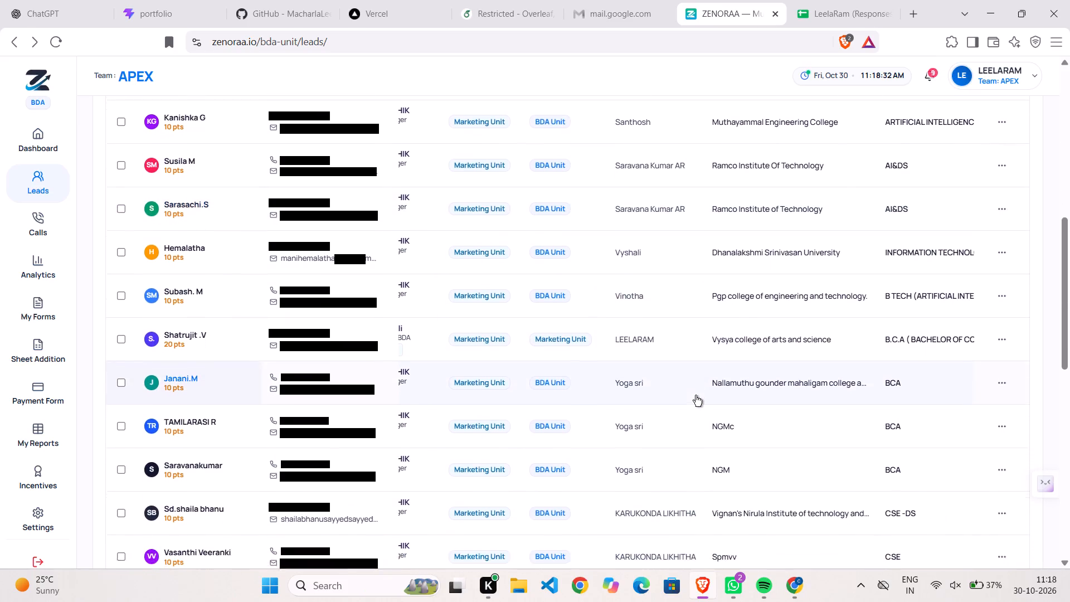
{"action": "scroll", "coordinate": [695, 395], "scroll_direction": "down", "scroll_amount": 2}
{"action": "scroll", "coordinate": [695, 395], "scroll_direction": "right", "scroll_amount": 4}
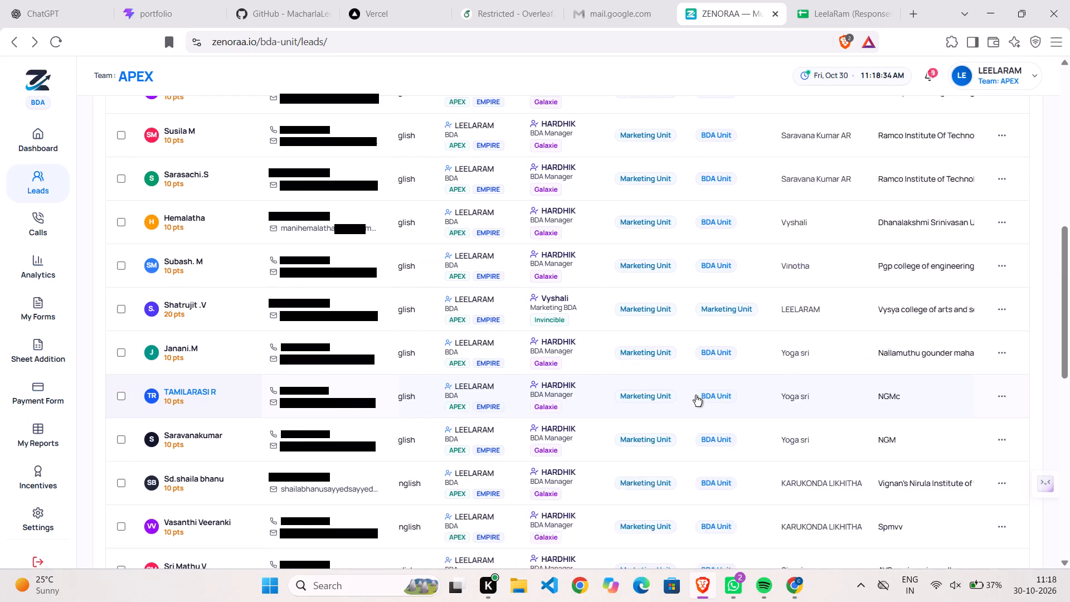
{"action": "scroll", "coordinate": [695, 395], "scroll_direction": "right", "scroll_amount": 2}
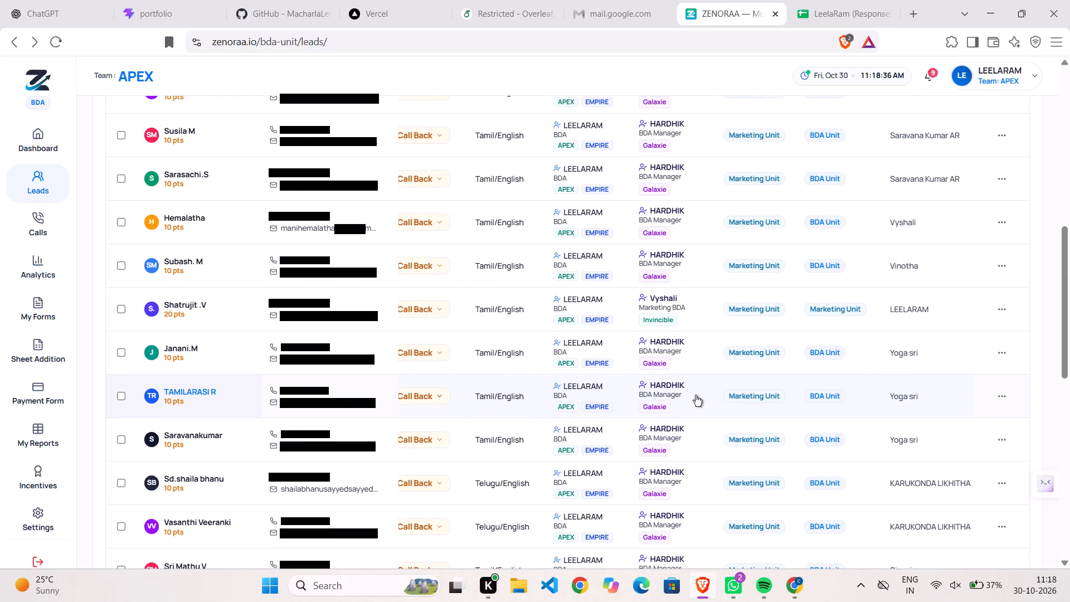